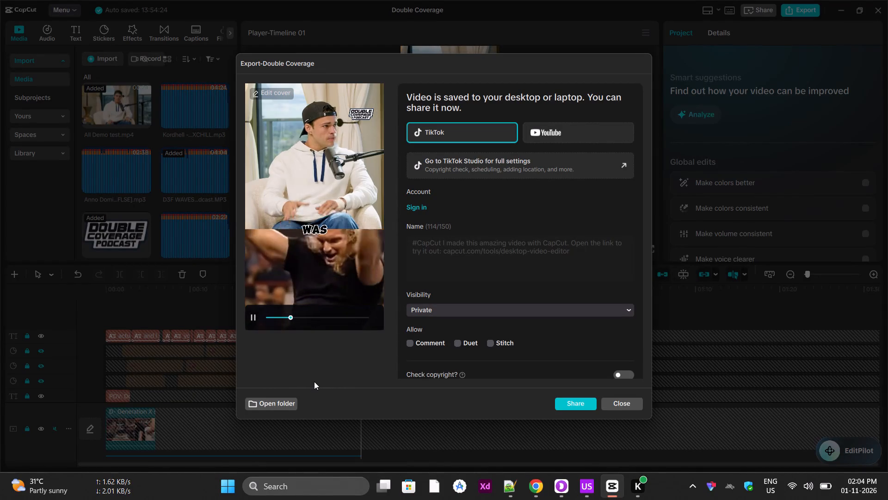
Replay the exported Double Coverage video preview from the beginning to check it.
click(252, 315)
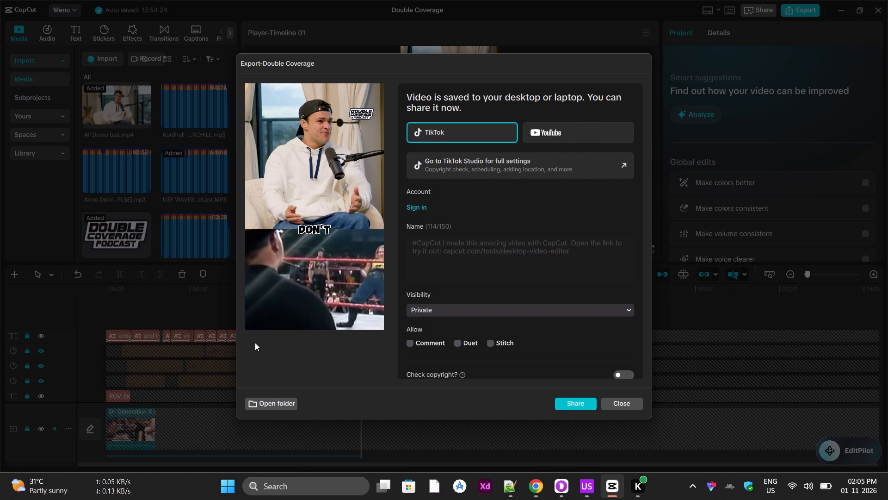
click(257, 400)
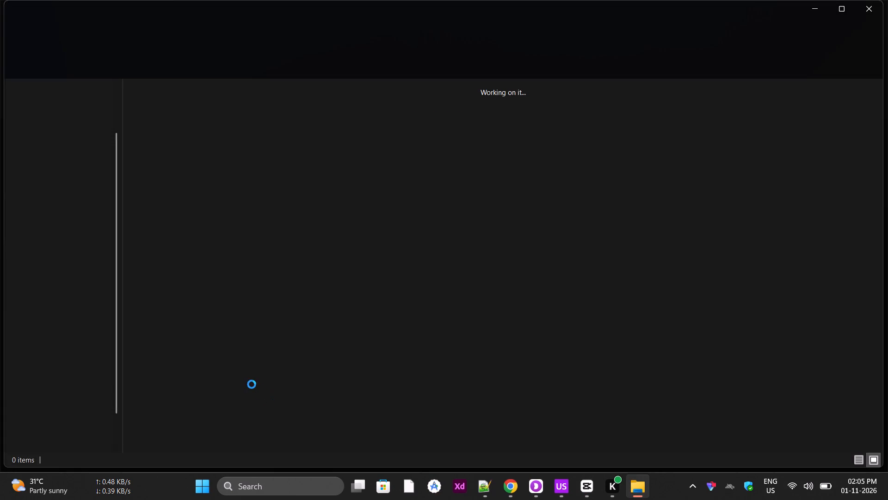
key(alt+Tab)
click(358, 181)
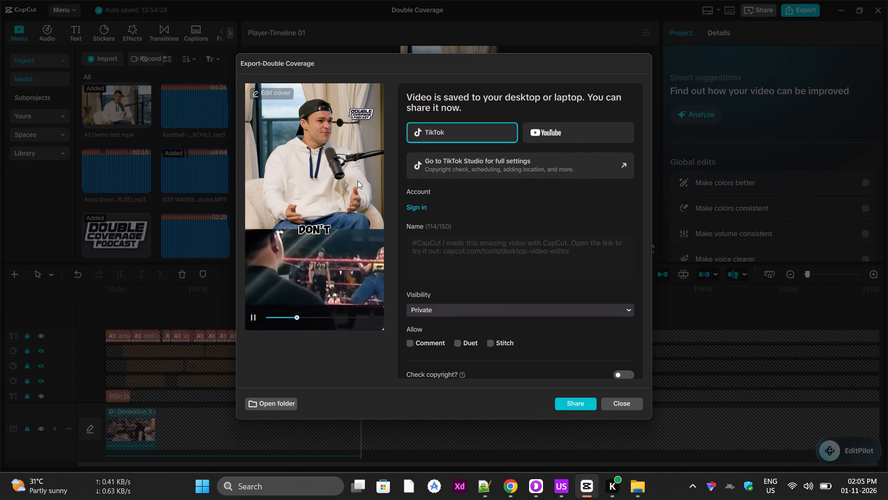
drag(273, 315, 240, 316)
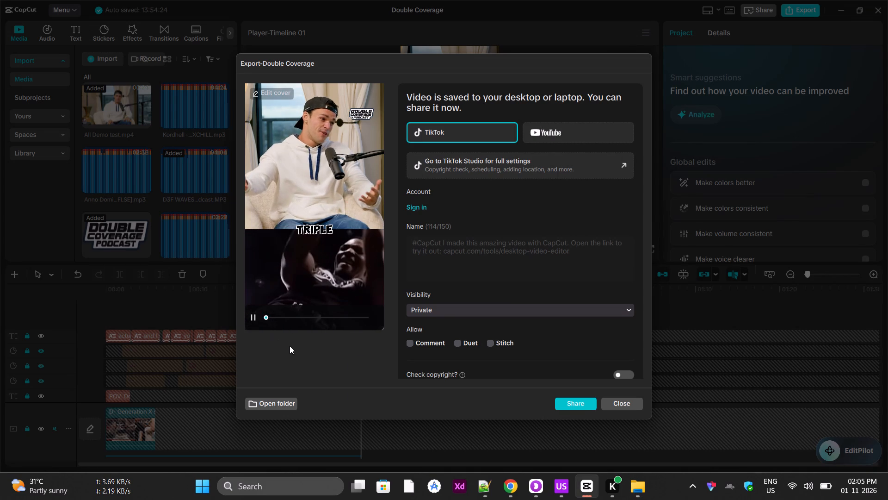
key(space)
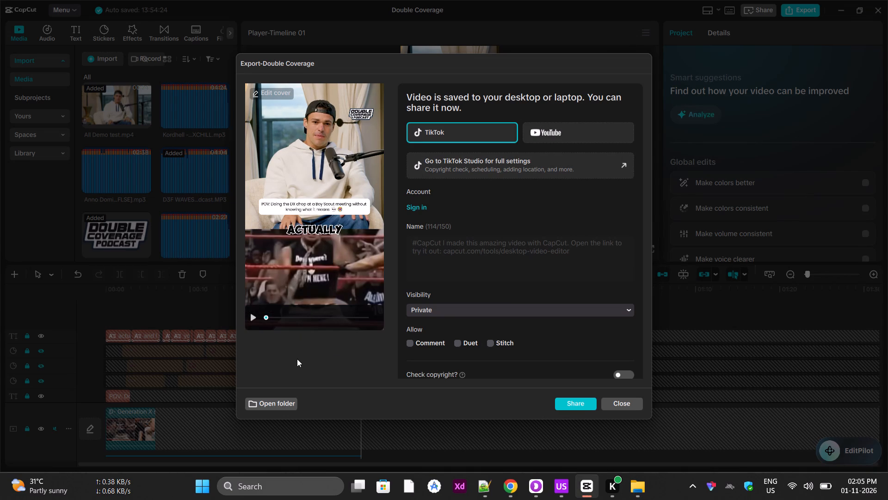
key(space)
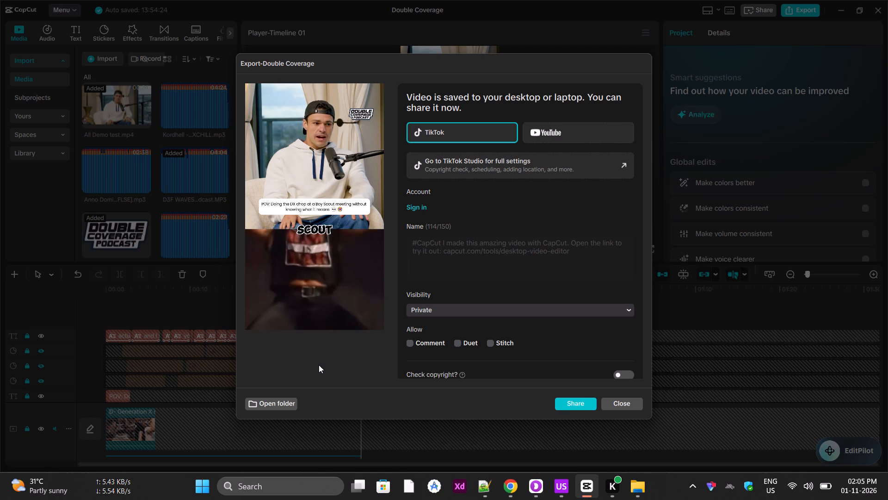
right_click(629, 494)
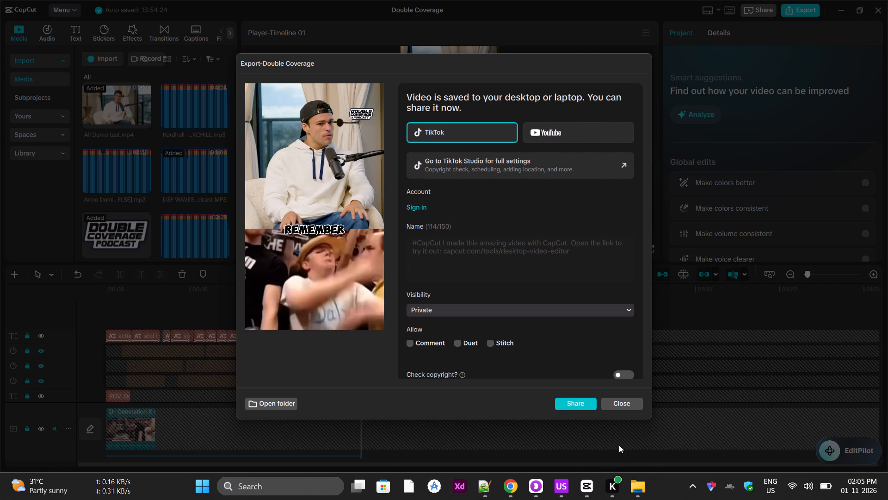
click(592, 453)
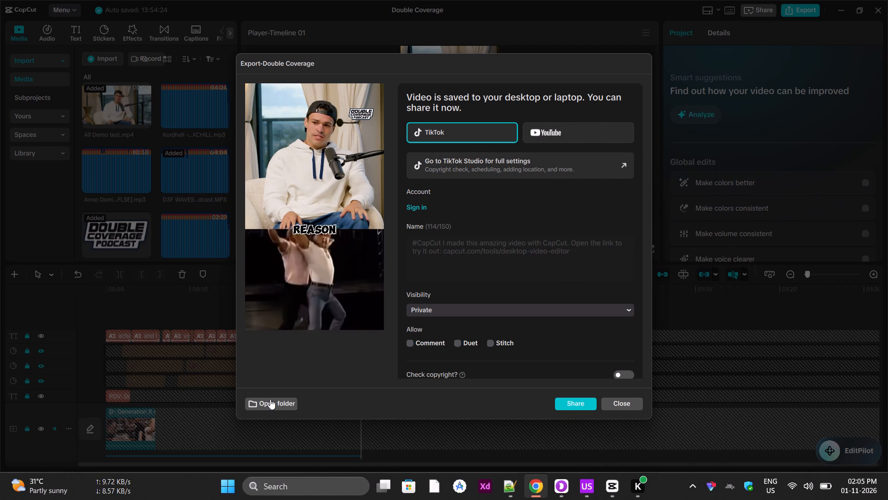
Open the export folder and add the "Bro hit the DX Chop at a Boy Scout meeting Cody" video to the YouTube Studio upload.
click(270, 399)
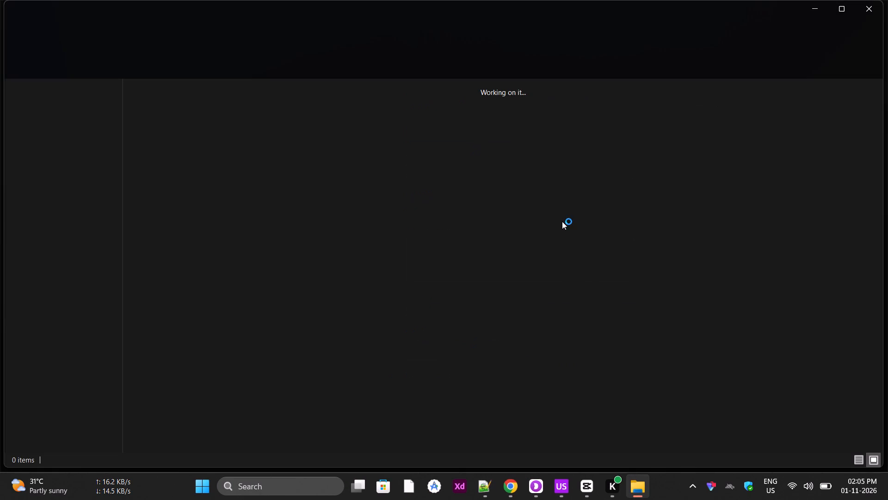
key(alt+Tab)
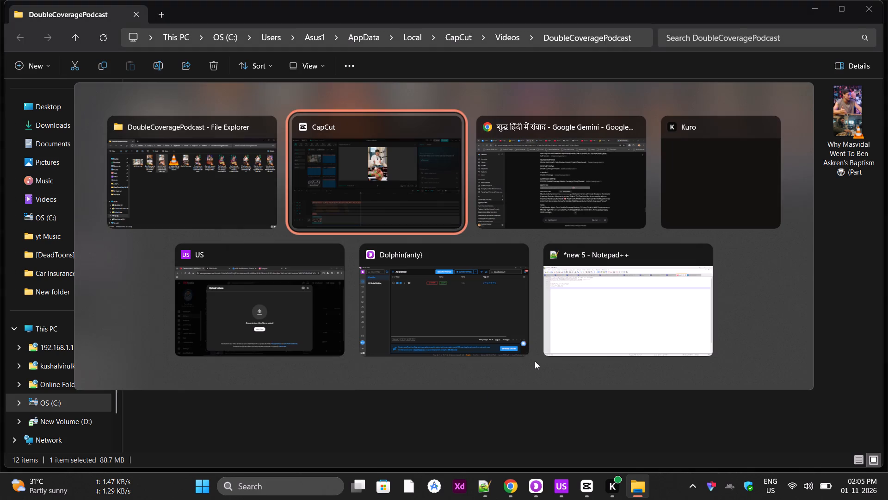
key(alt+Tab)
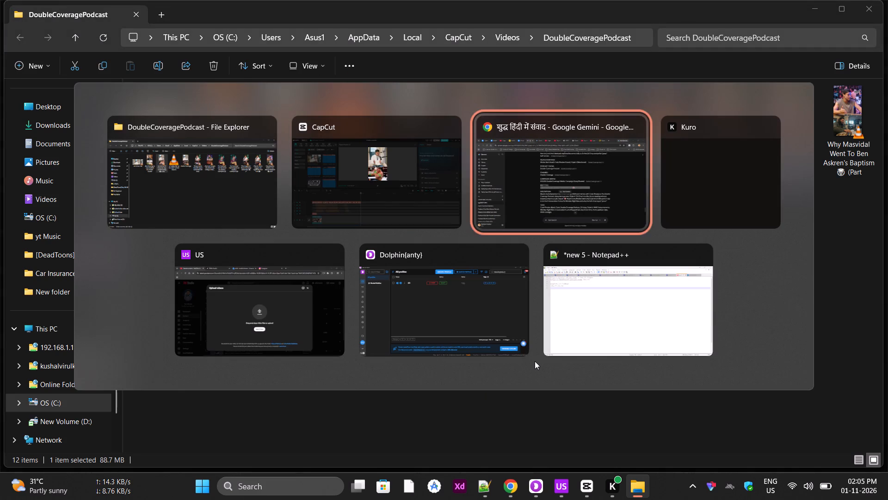
key(alt+Tab)
key(alt+Tab)
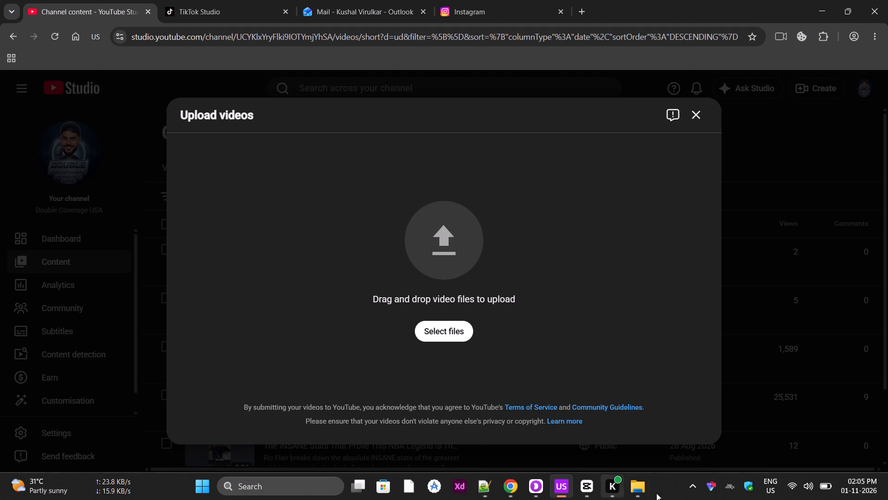
click(645, 484)
drag(294, 138, 568, 453)
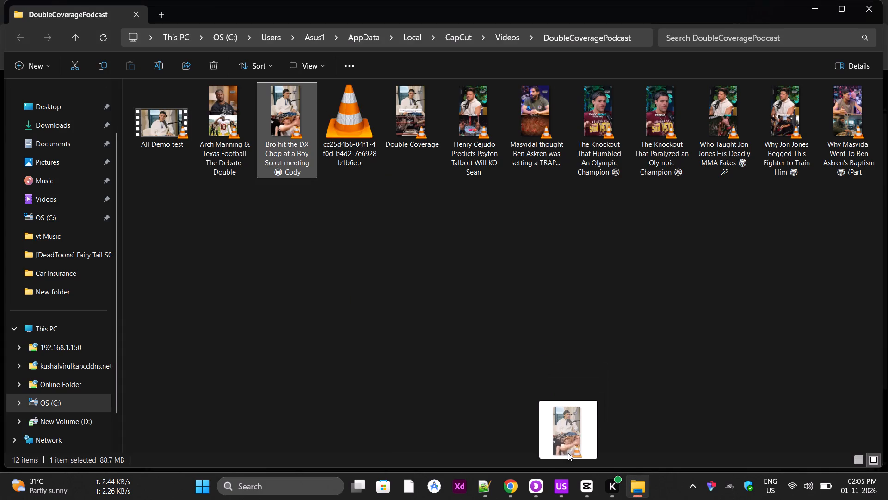
drag(568, 453, 499, 287)
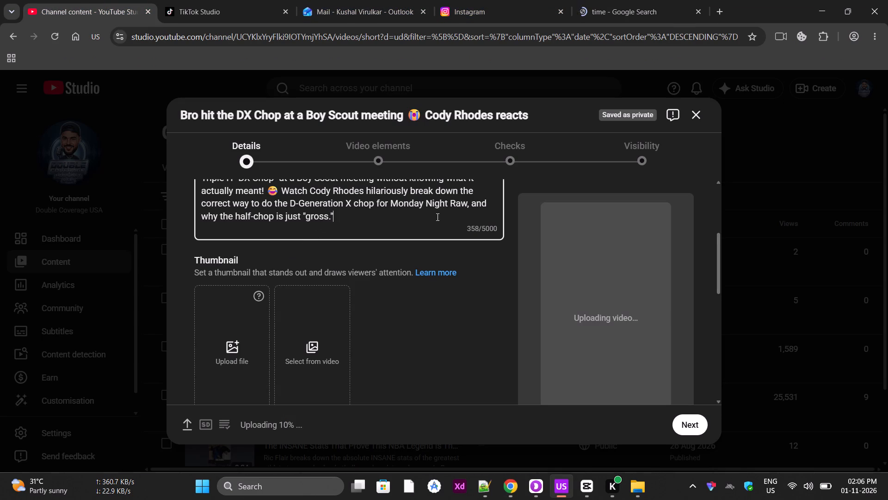
key(Return)
key(ctrl+v)
Cut the #CodyRhodes hashtag from the YouTube description and remove the leftover space before #DoubleCoverage.
click(216, 229)
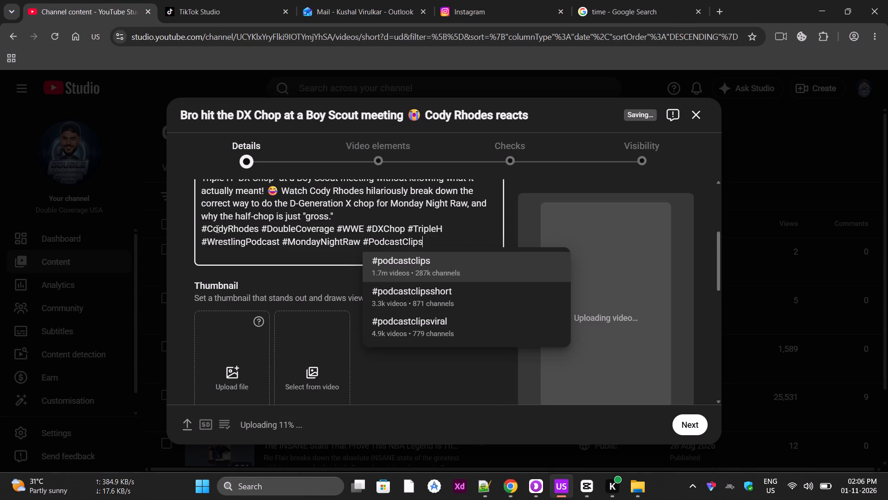
drag(257, 231, 202, 229)
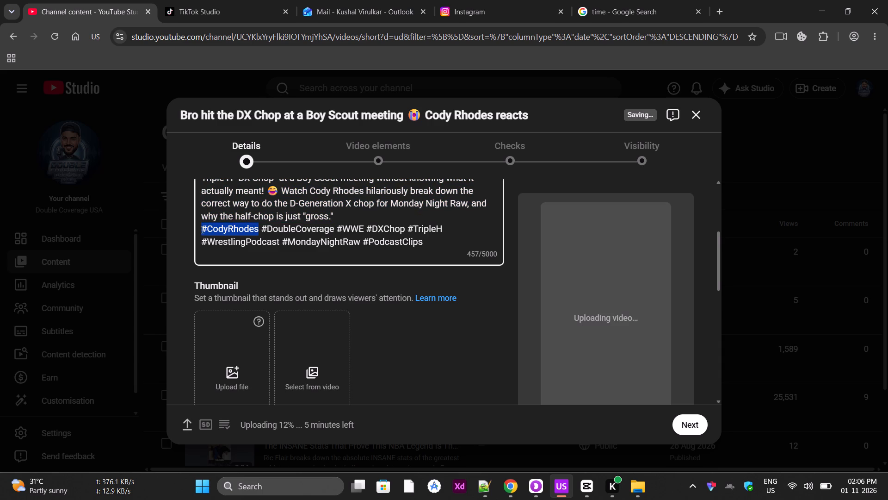
key(ctrl+x)
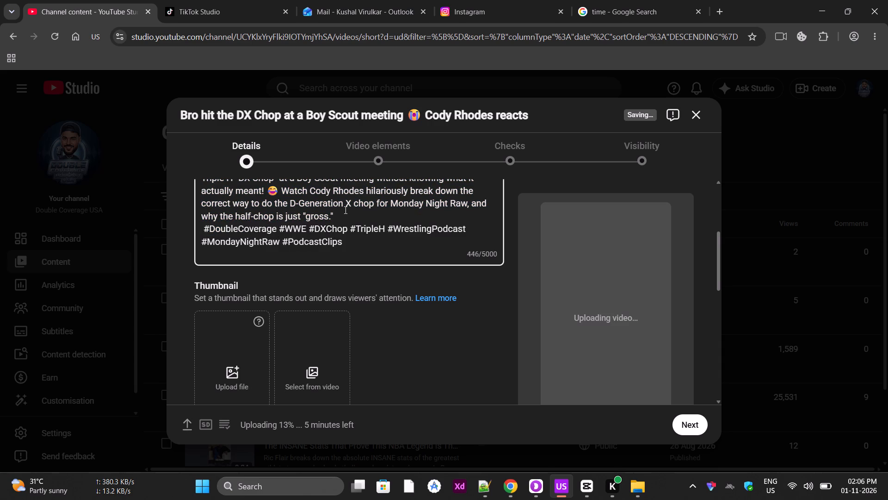
key(Delete)
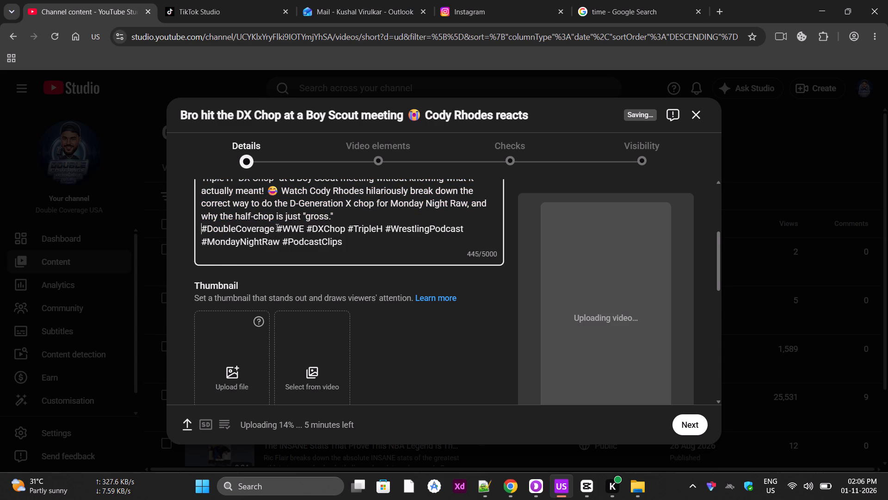
Apply the suggested #doublecoverage hashtag to #DoubleCoverage in the YouTube description.
click(274, 226)
click(250, 254)
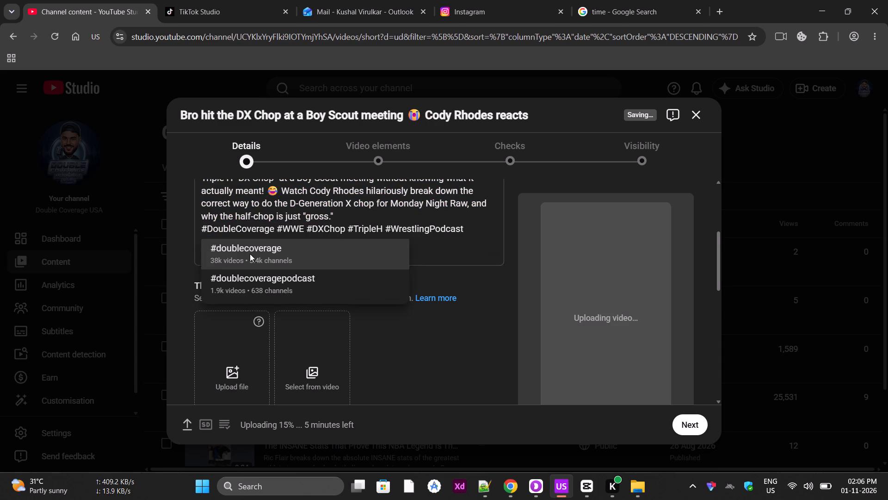
Paste the cut #CodyRhodes hashtag after #doublecoverage in the YouTube description.
key(ctrl+v)
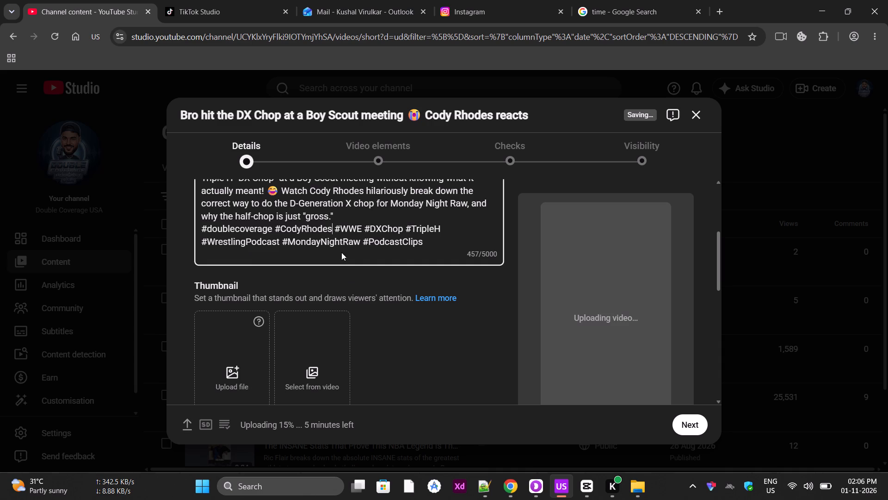
Apply YouTube's suggested hashtags #wwe, #tripleh, #wrestlingpodcast and #podcastclips to the matching hashtags in the description.
click(322, 226)
click(359, 228)
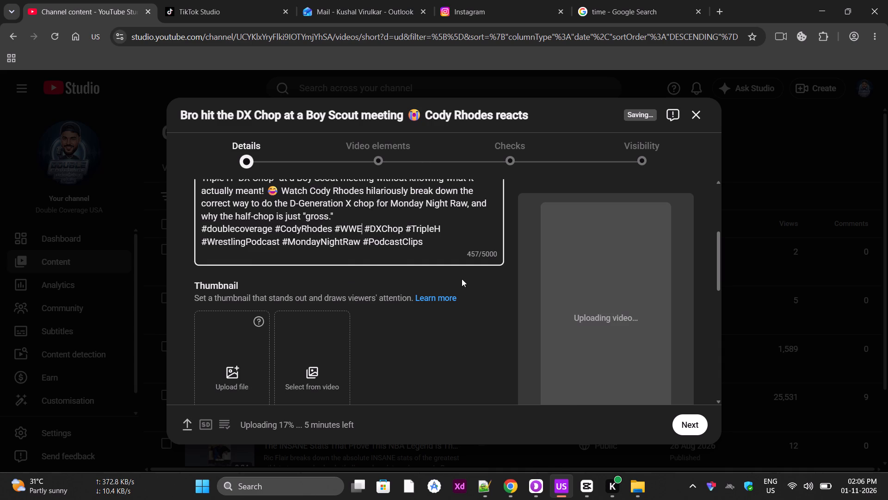
click(444, 250)
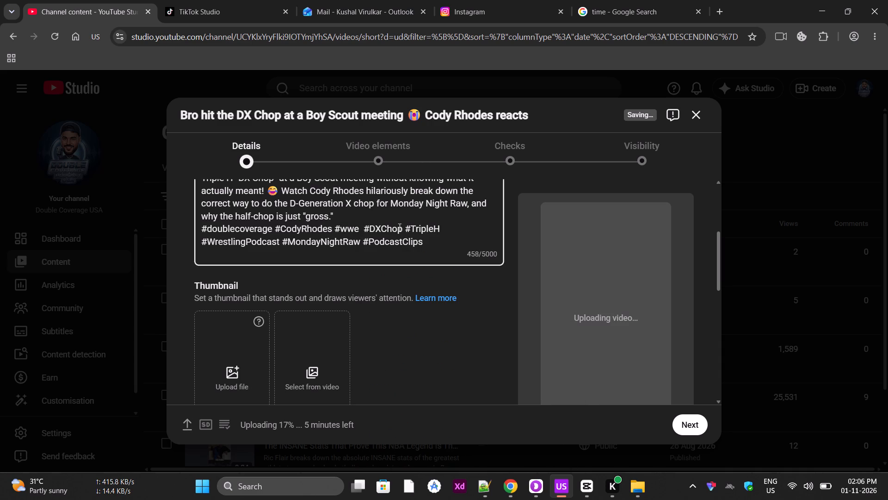
click(399, 226)
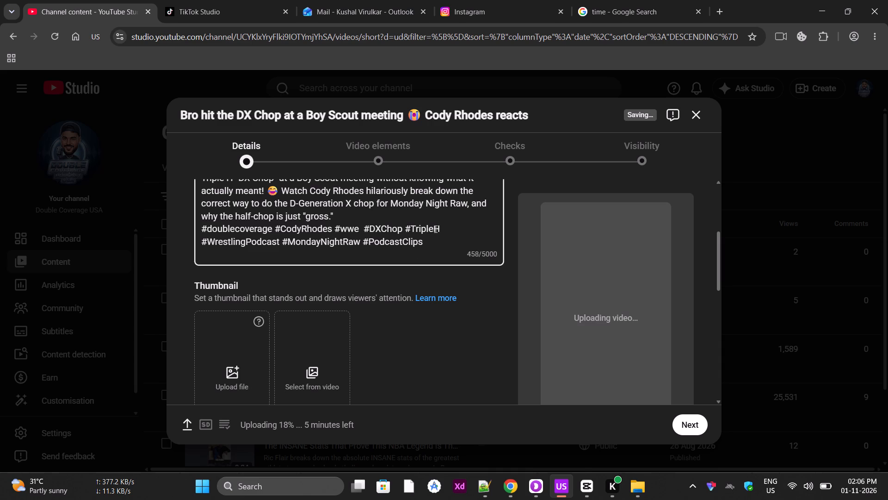
click(435, 231)
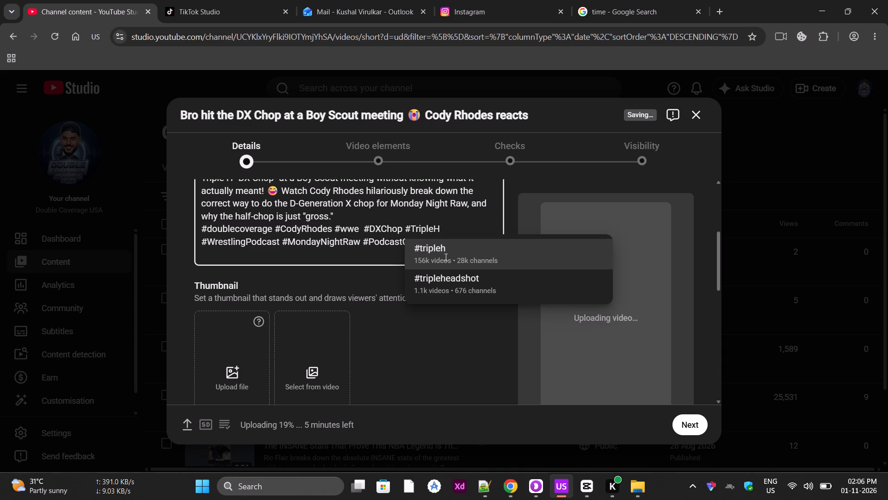
click(445, 257)
click(226, 243)
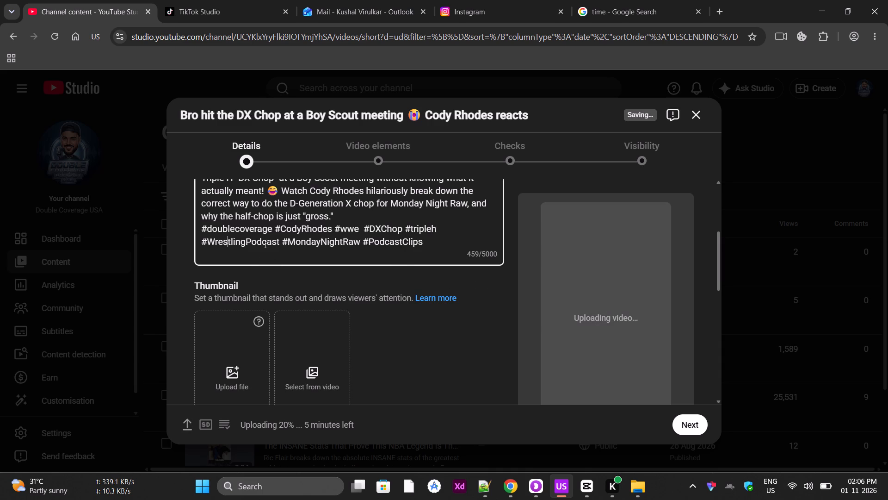
click(277, 261)
click(319, 240)
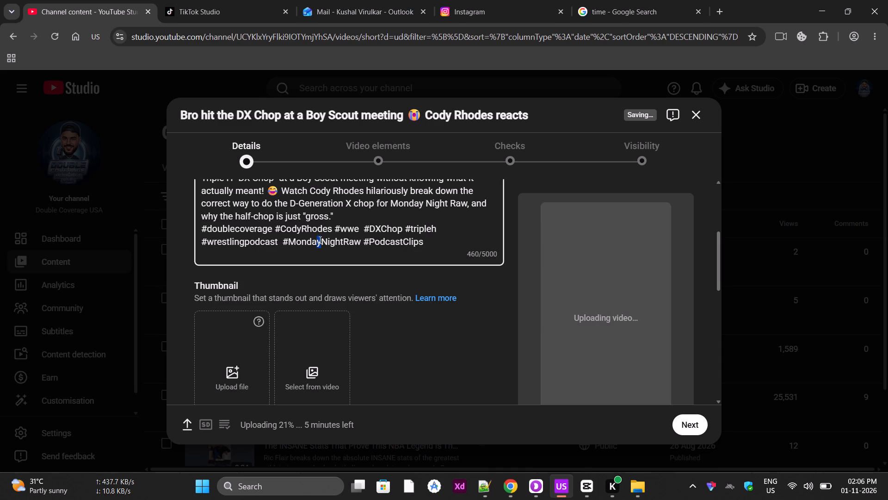
click(359, 244)
click(401, 248)
click(437, 264)
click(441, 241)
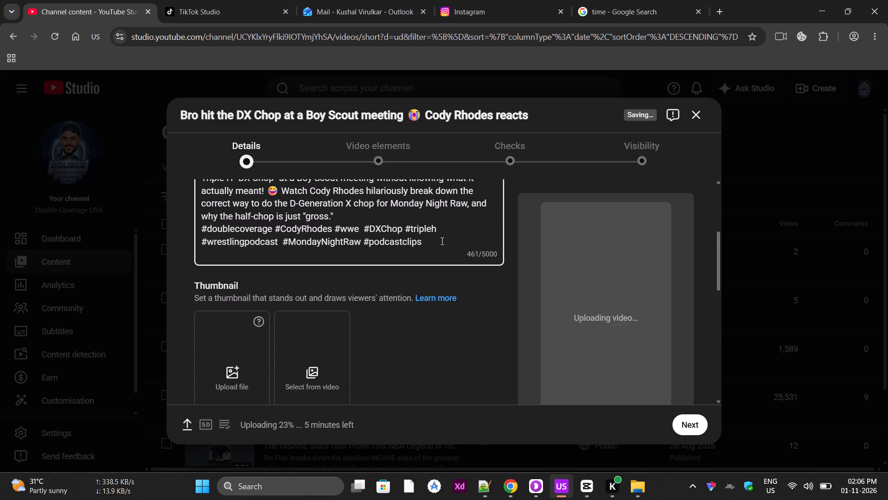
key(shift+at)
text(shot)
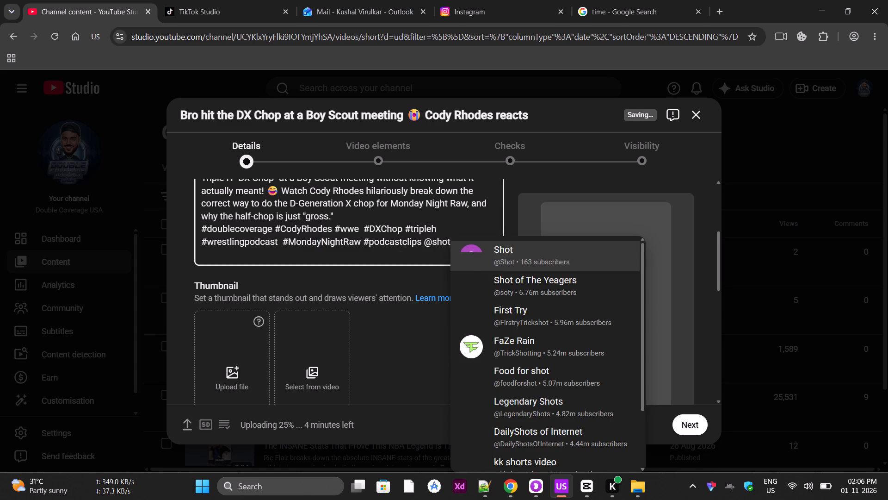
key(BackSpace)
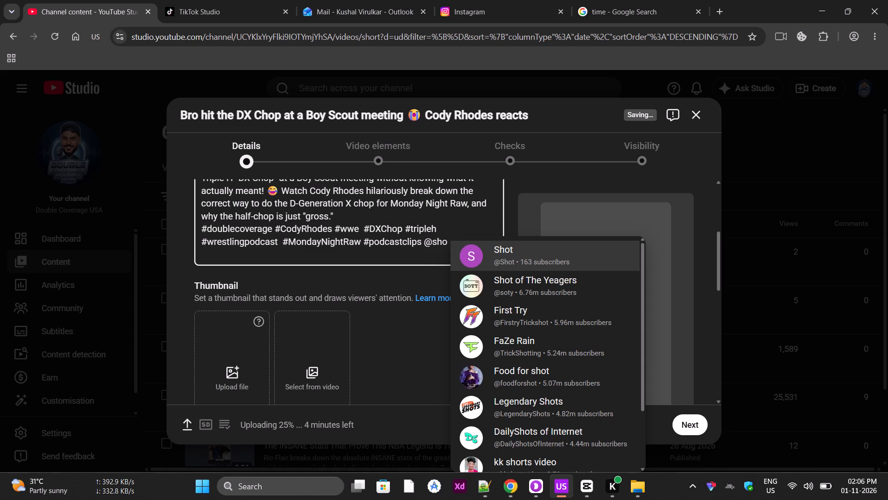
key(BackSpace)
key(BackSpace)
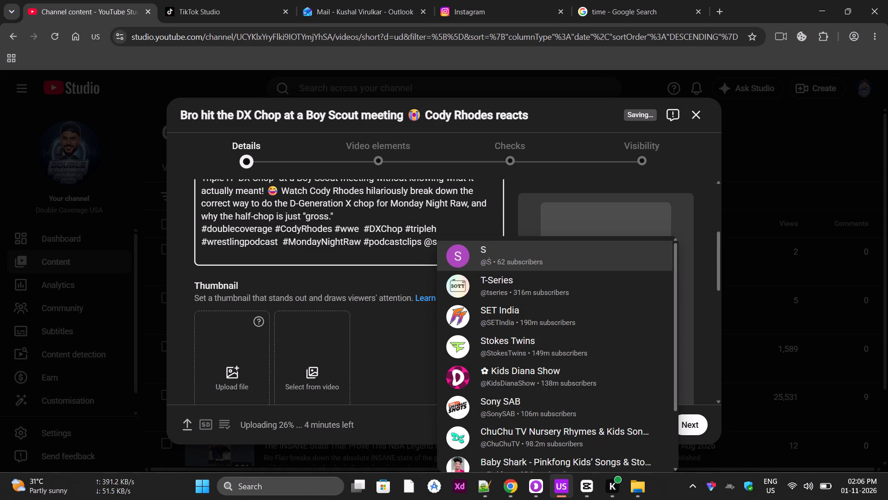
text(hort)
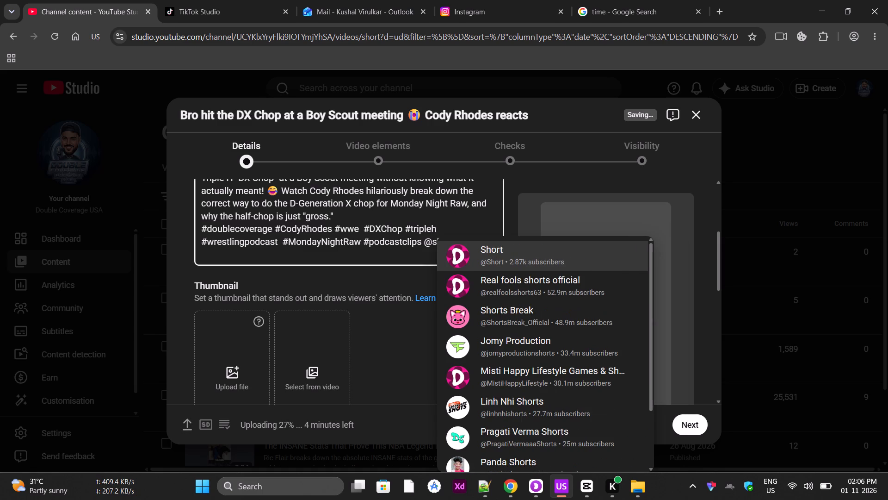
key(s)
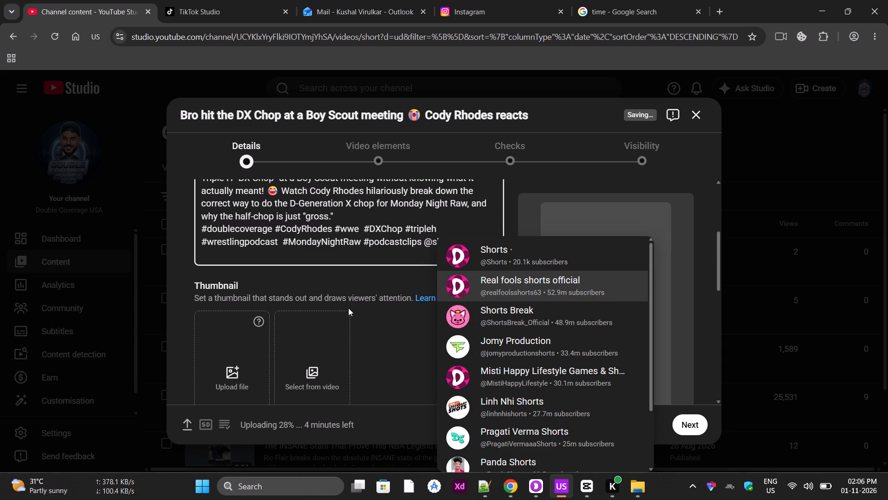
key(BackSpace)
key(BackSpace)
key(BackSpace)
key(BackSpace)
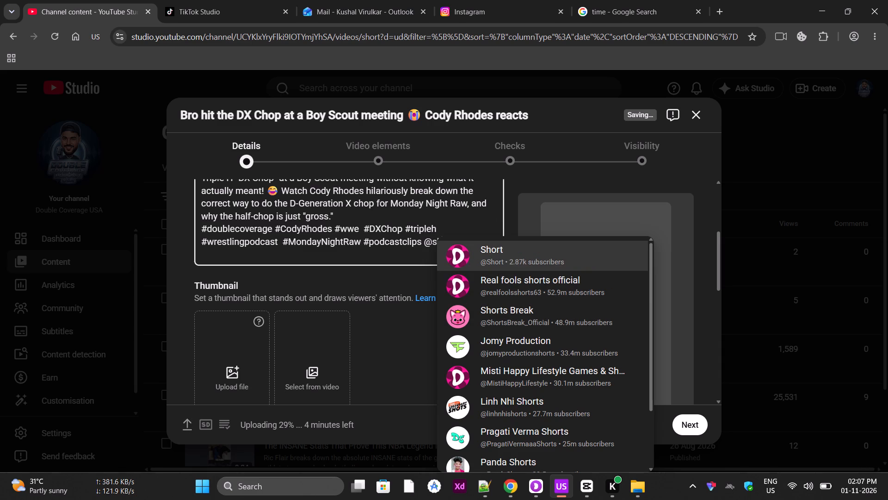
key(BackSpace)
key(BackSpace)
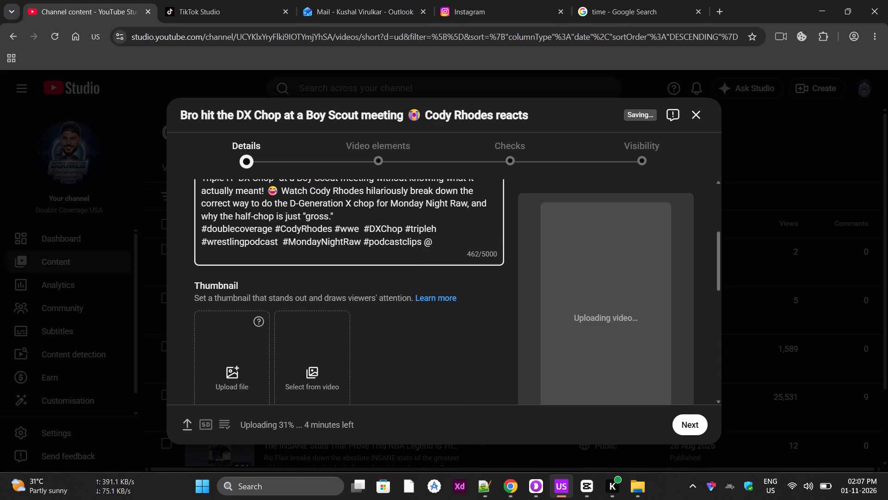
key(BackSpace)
Add the hashtag #shorts after #podcastclips at the end of the description.
key(shift+numbersign)
text(shorts)
key(Return)
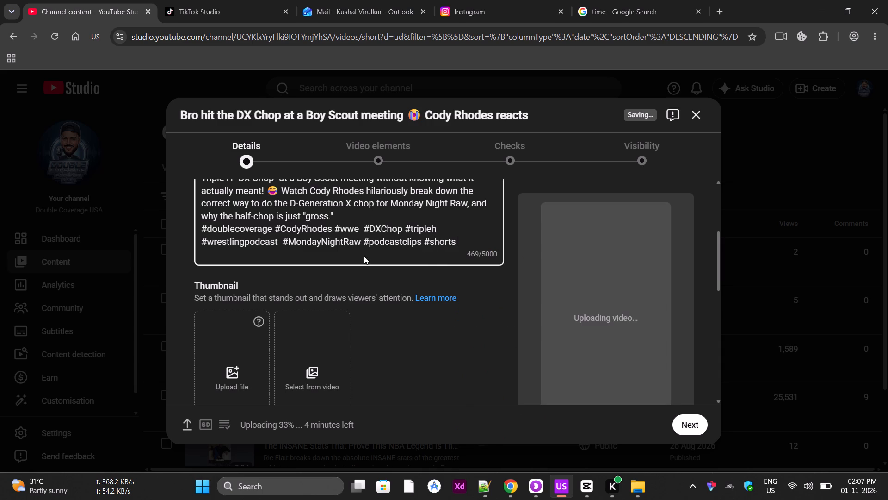
Expand the additional video settings and declare that the video has no paid promotion and no AI use.
scroll(408, 309, down, 3)
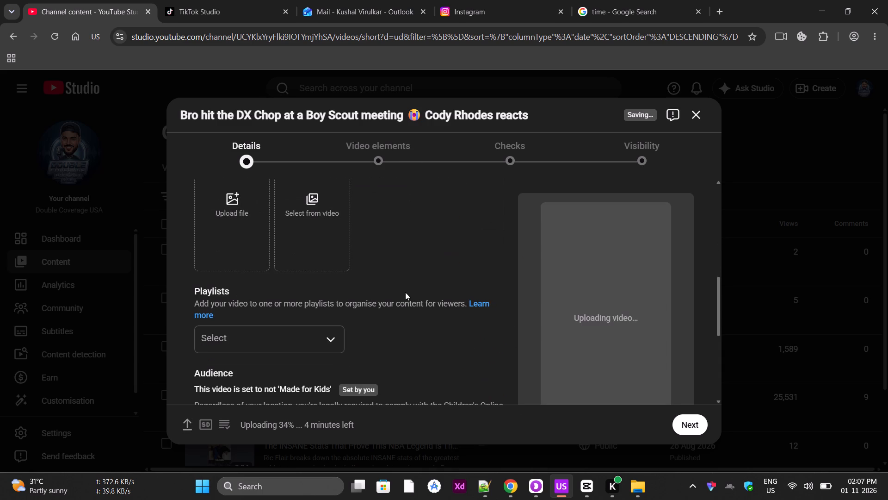
scroll(407, 296, up, 2)
scroll(407, 296, down, 4)
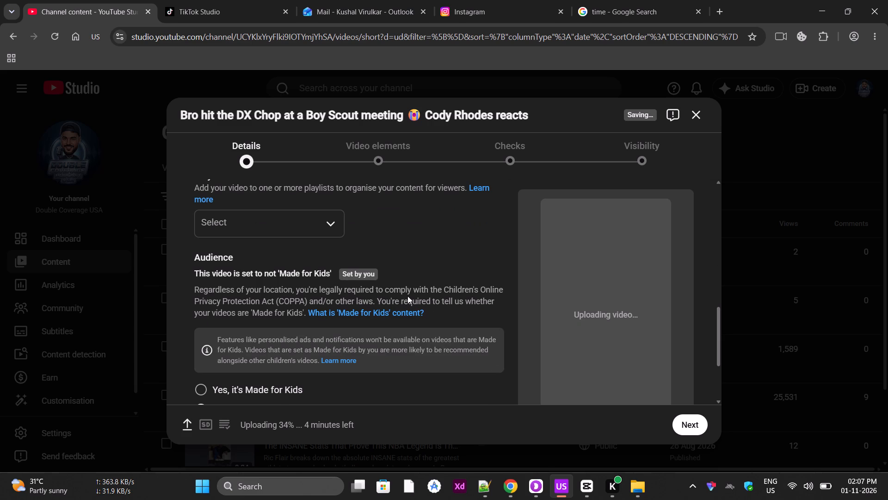
scroll(407, 296, up, 2)
scroll(200, 270, up, 2)
scroll(419, 309, down, 2)
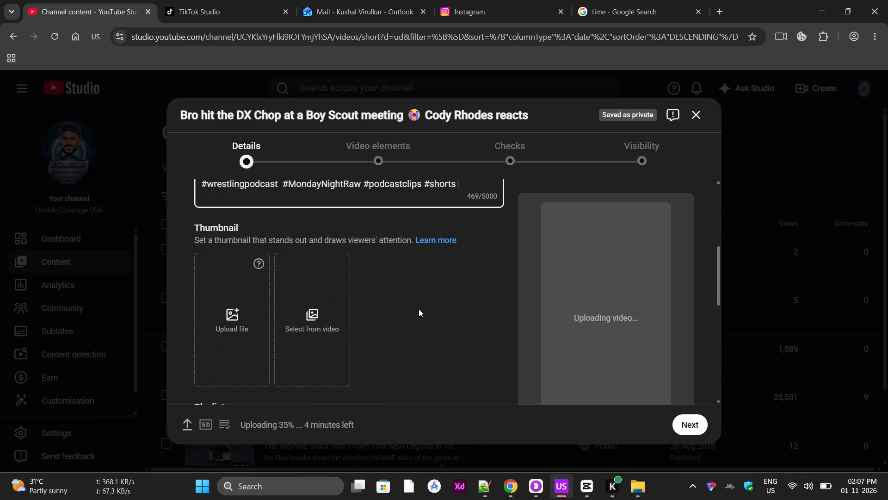
scroll(419, 307, down, 4)
click(227, 354)
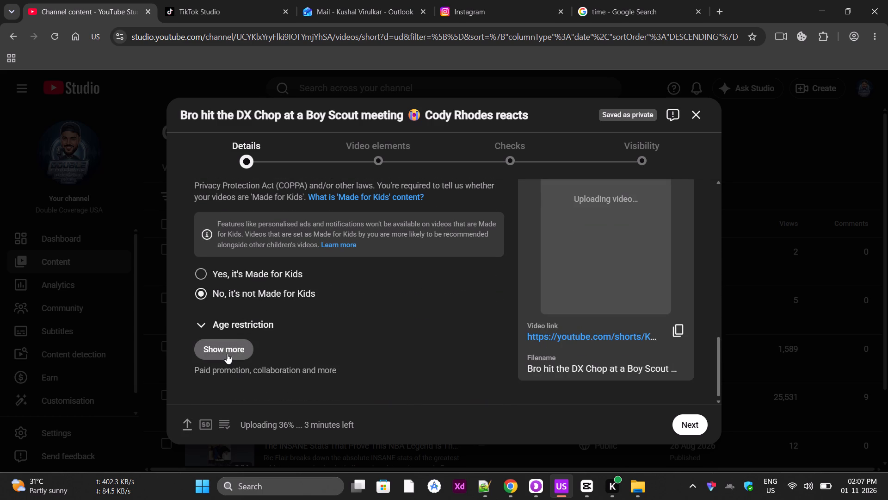
scroll(419, 275, down, 4)
click(211, 226)
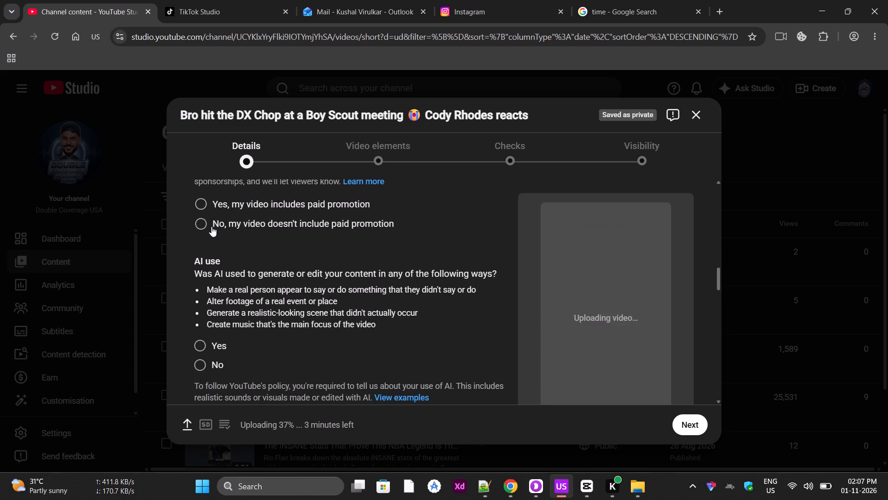
scroll(305, 277, down, 2)
click(207, 250)
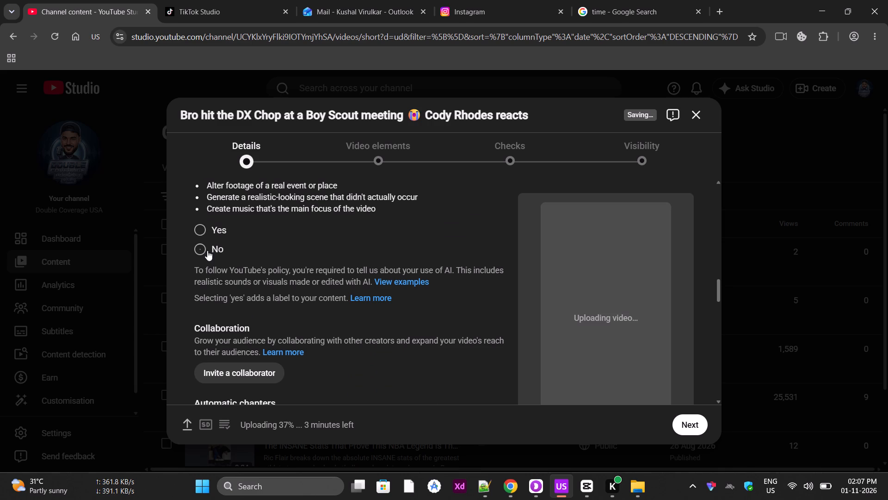
scroll(345, 273, down, 3)
scroll(272, 258, down, 5)
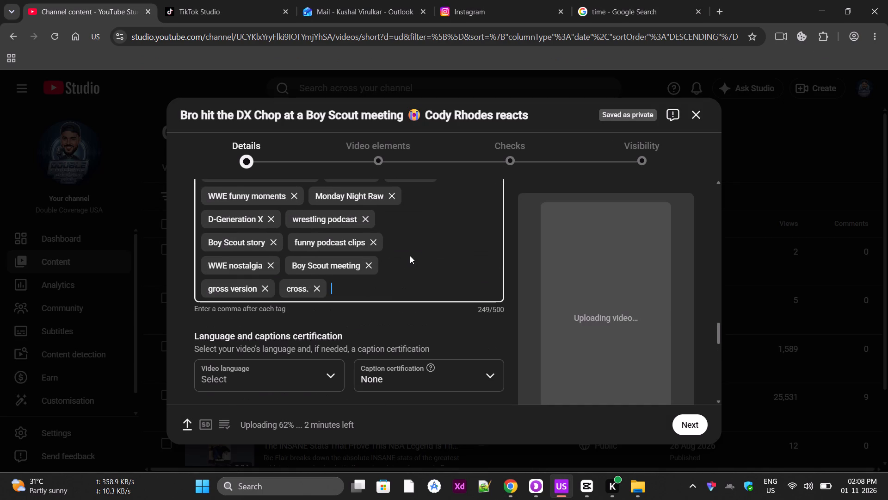
scroll(410, 256, up, 1)
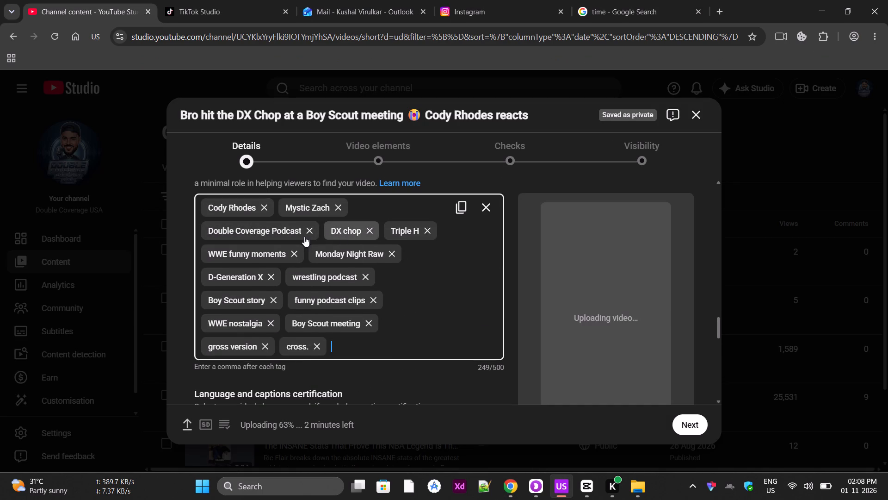
Set the video language to English (United States).
scroll(394, 315, down, 3)
scroll(351, 286, up, 1)
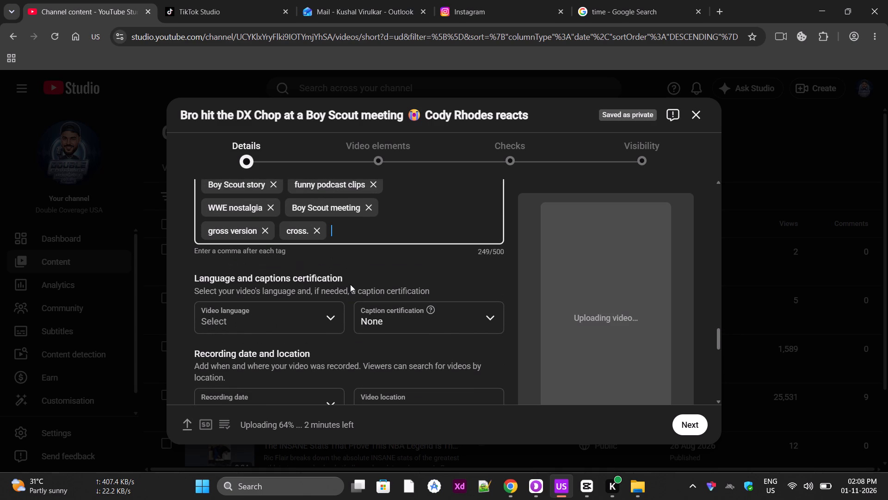
click(241, 325)
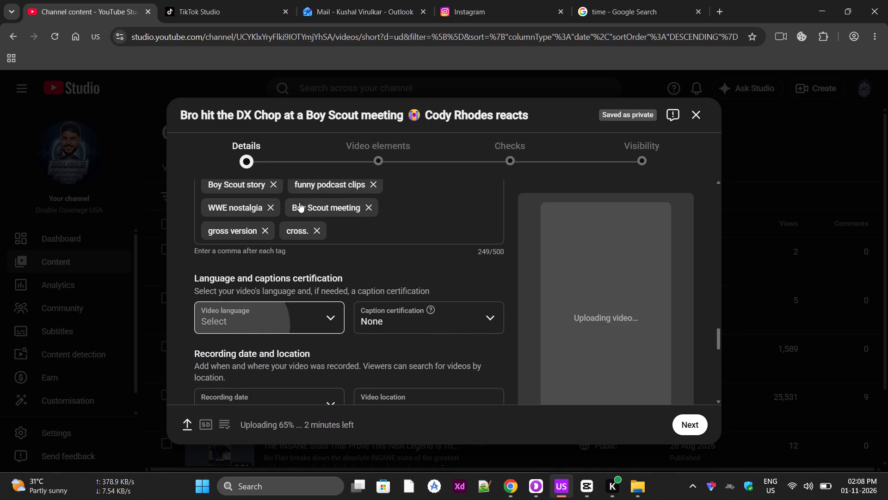
scroll(279, 228, up, 5)
scroll(279, 151, down, 2)
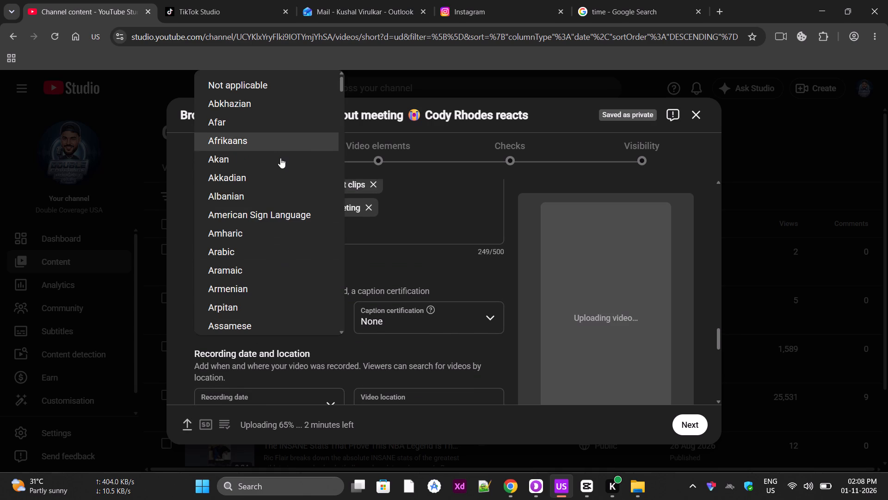
scroll(280, 158, down, 1)
scroll(295, 254, down, 10)
scroll(295, 256, up, 2)
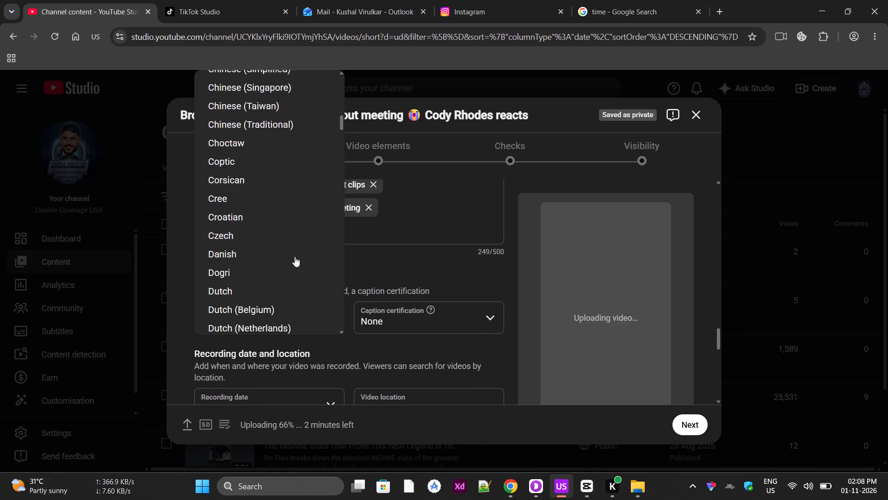
scroll(286, 207, down, 4)
click(277, 293)
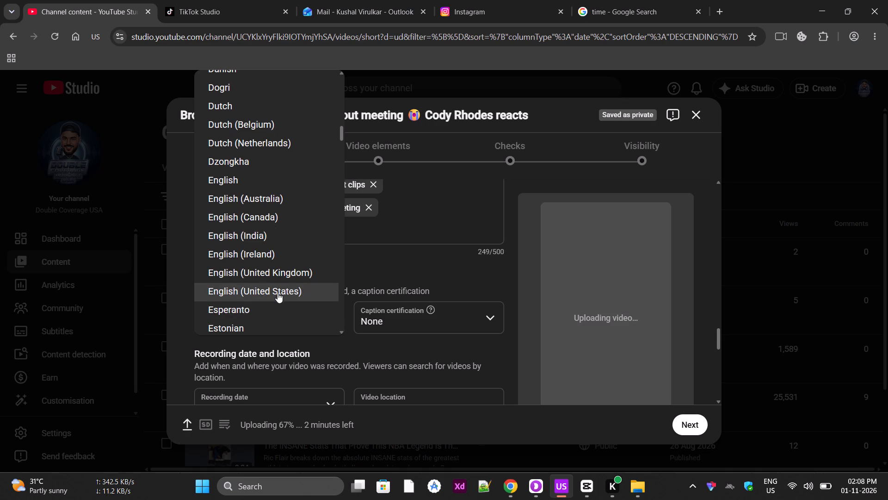
Copy the city name Springfield from the Google time results and set the video location to Springfield, MA.
scroll(420, 283, down, 3)
click(397, 238)
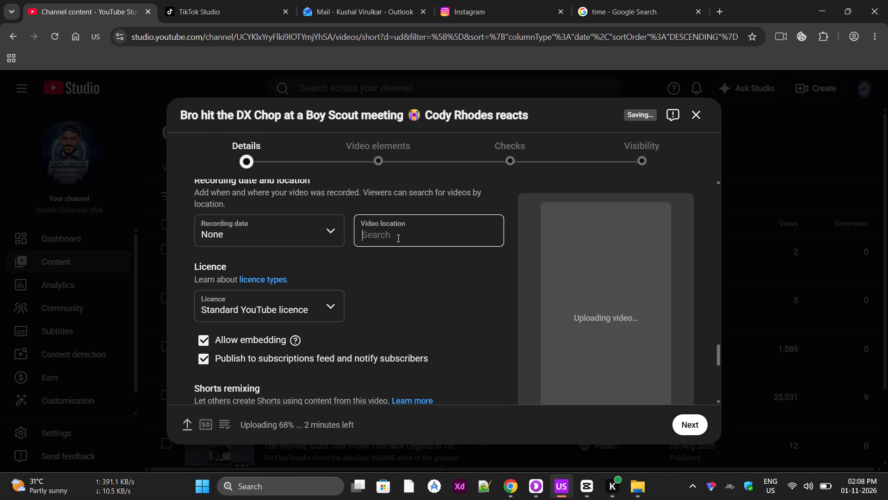
click(638, 11)
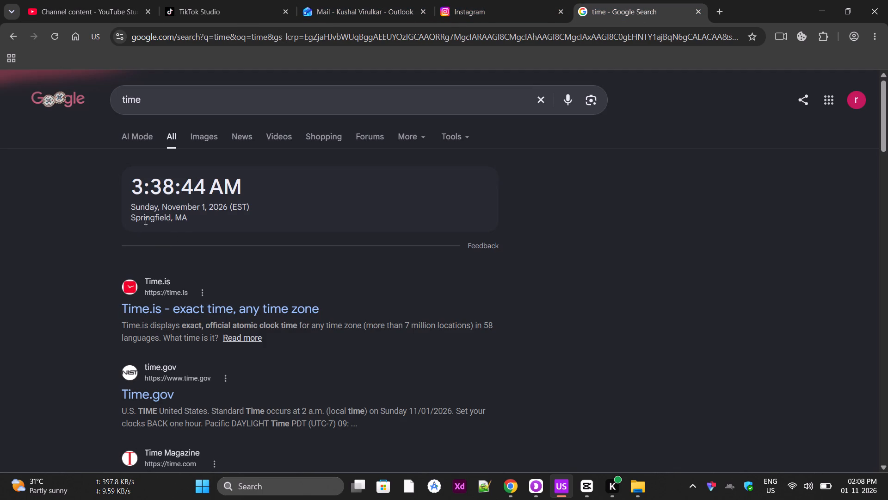
double_click(145, 220)
key(ctrl+c)
key(ctrl+c)
key(ctrl+c)
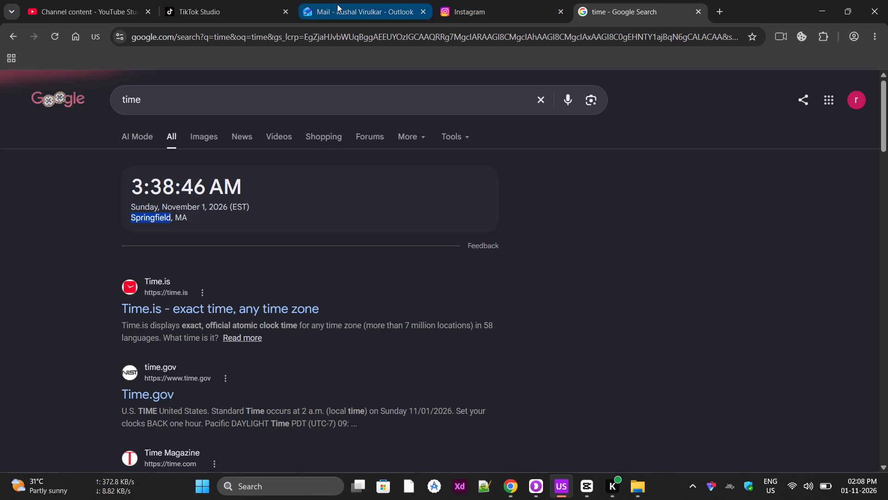
click(337, 4)
click(196, 0)
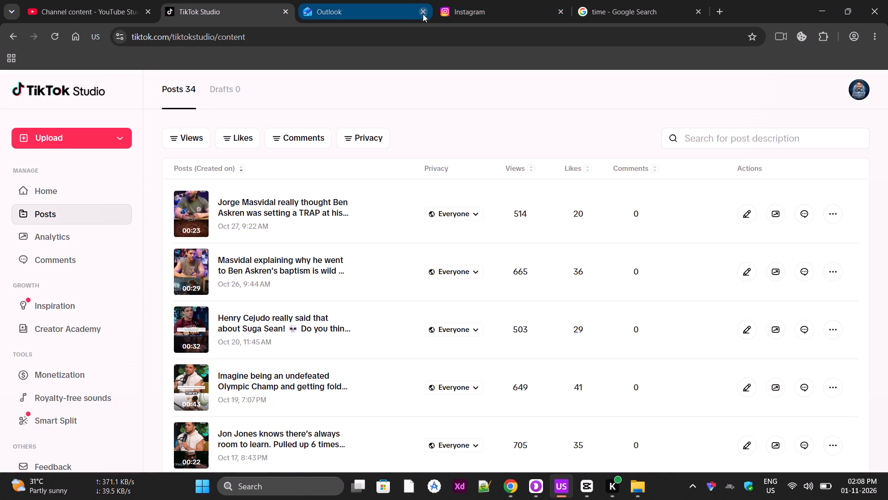
click(105, 0)
key(ctrl+v)
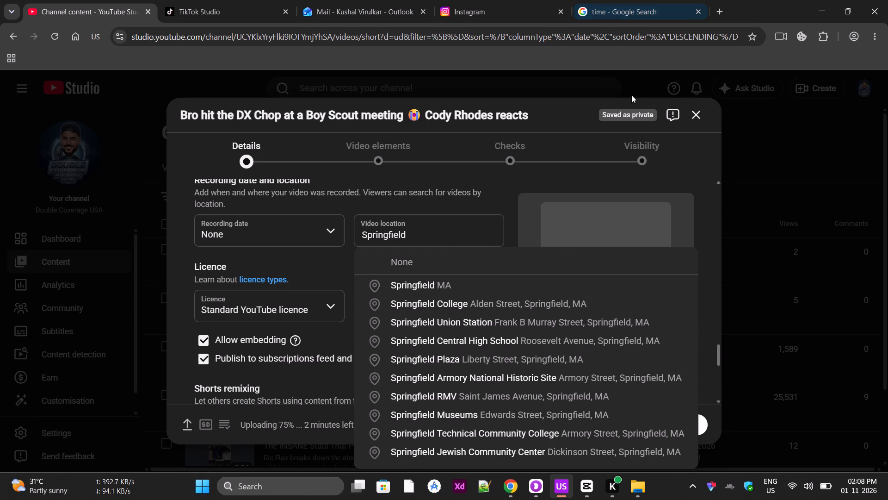
click(624, 6)
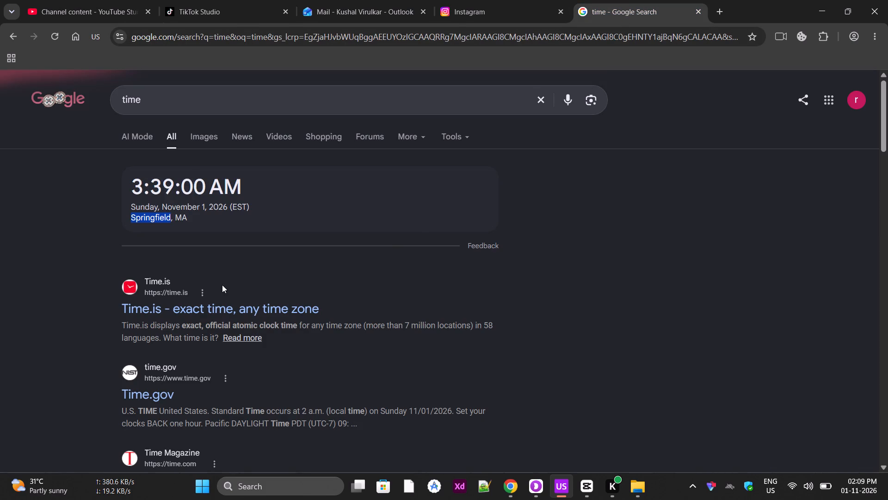
click(110, 0)
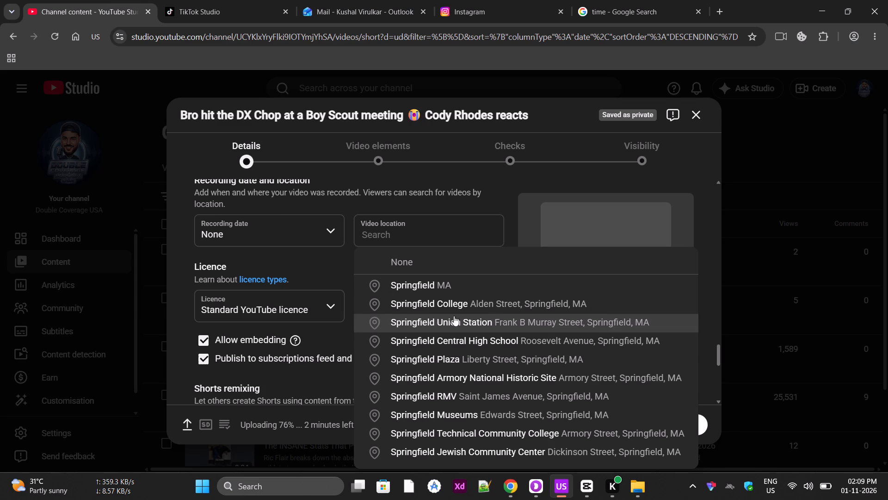
click(481, 287)
click(418, 284)
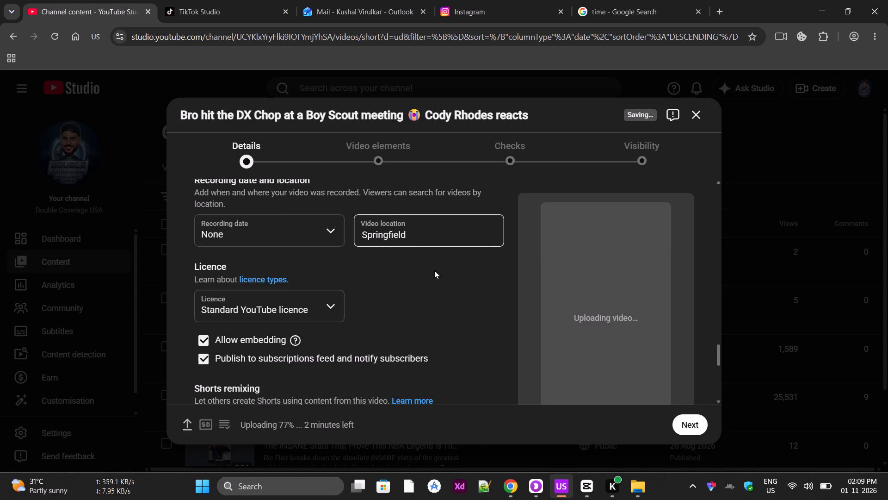
click(434, 289)
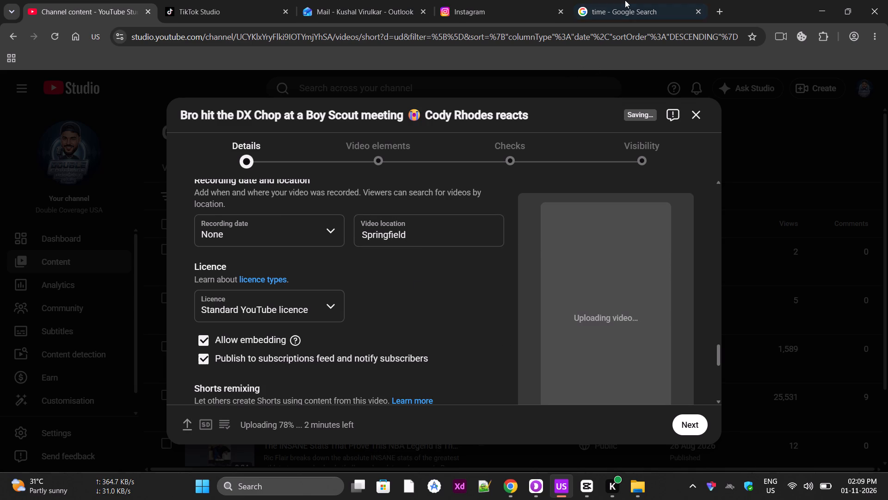
Search Google for the copied city name Springfield in a separate tab opened from the time results.
click(645, 0)
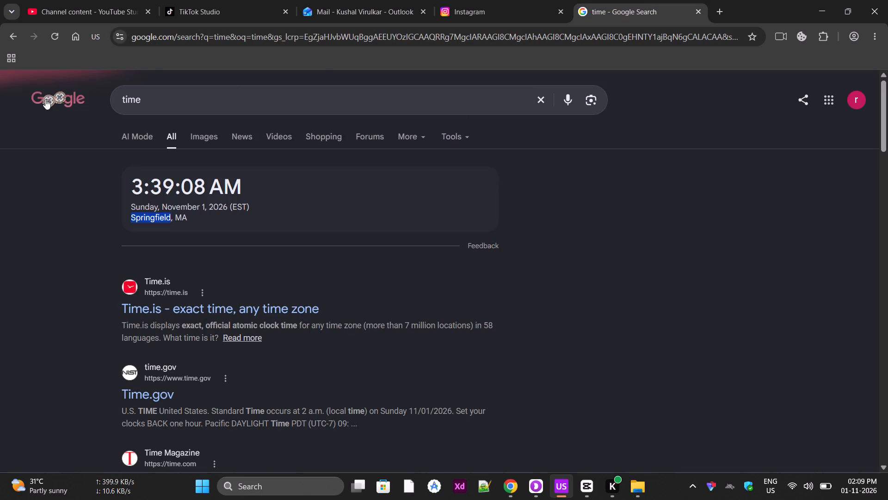
middle_click(52, 97)
click(682, 5)
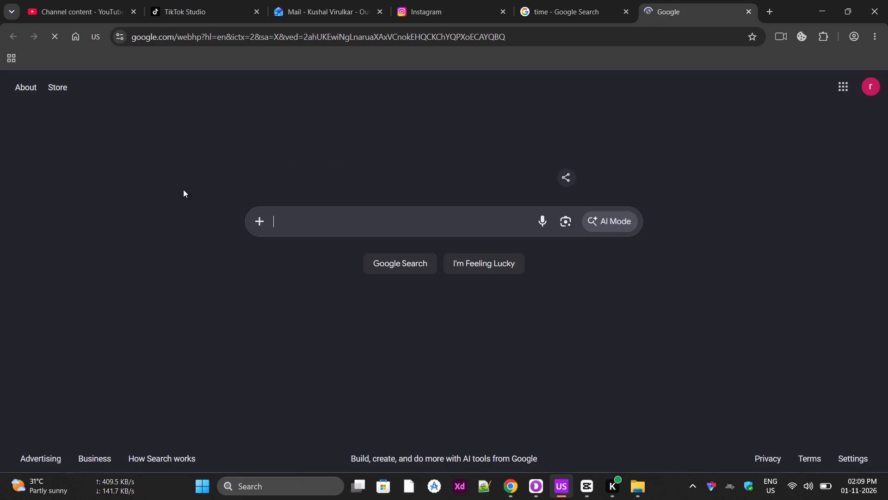
key(ctrl+v)
key(Return)
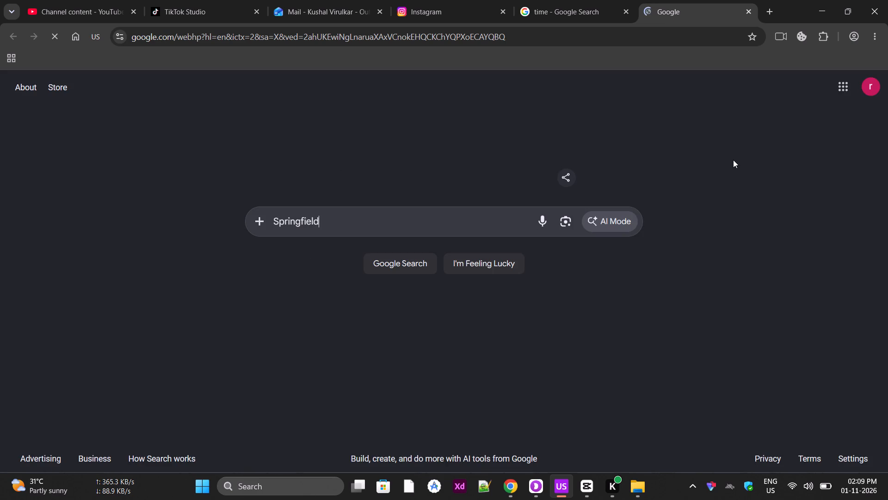
click(398, 258)
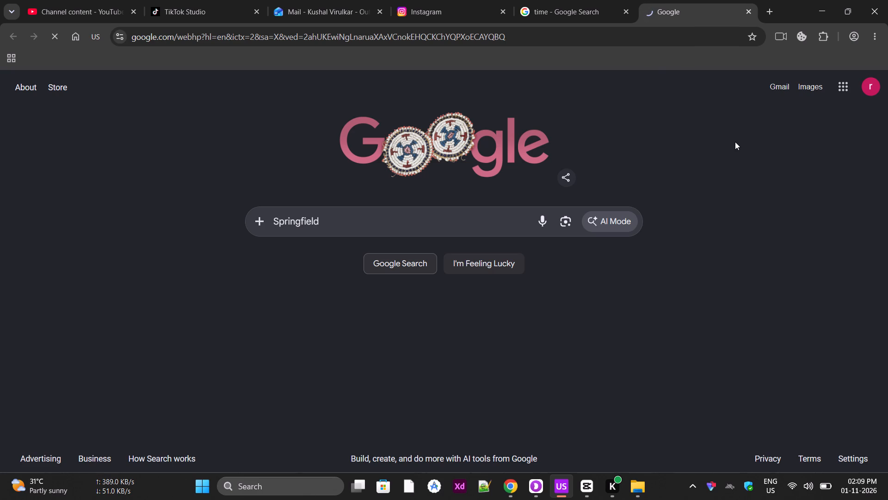
click(421, 255)
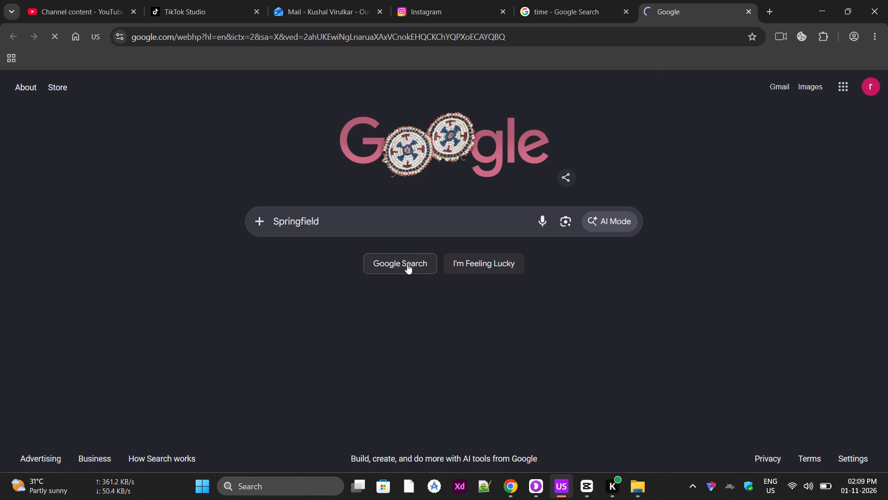
click(407, 264)
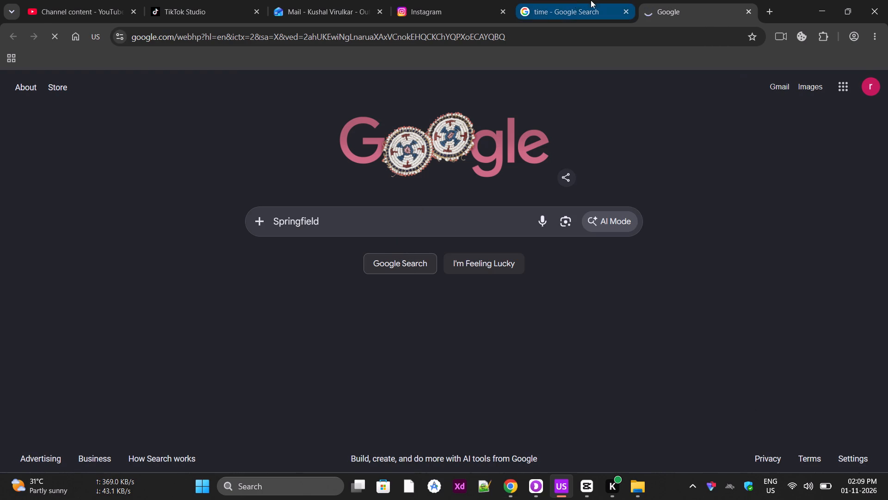
Copy the full place name "Springfield, MA" from the Google time results and search Google for it in place of Springfield.
click(573, 0)
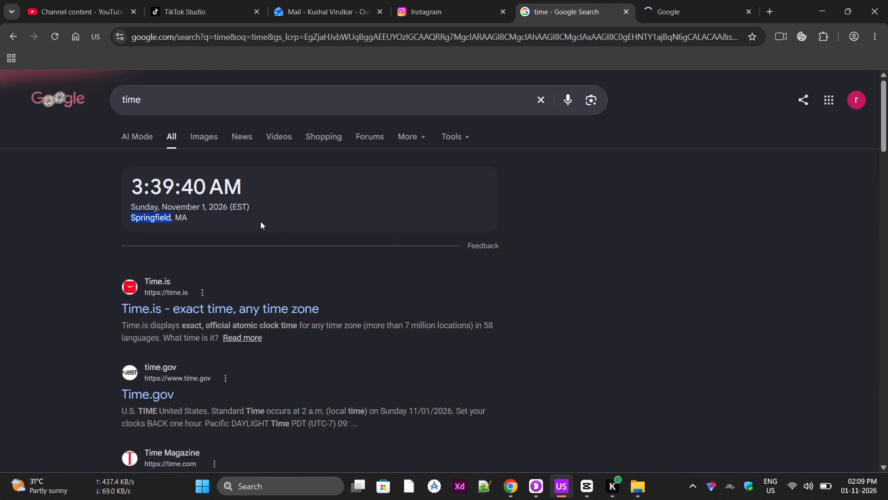
drag(183, 218, 165, 214)
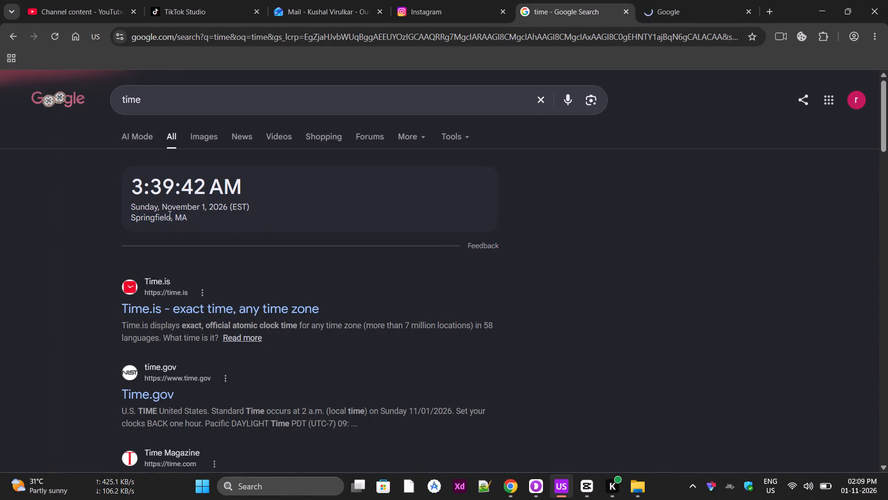
drag(165, 214, 129, 218)
click(181, 226)
drag(193, 217, 134, 219)
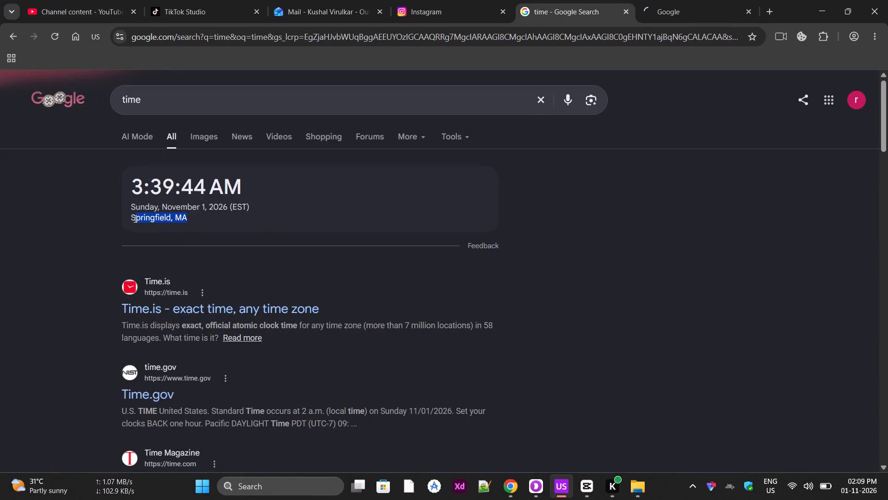
drag(134, 219, 130, 219)
key(ctrl+c)
key(ctrl+c)
click(683, 0)
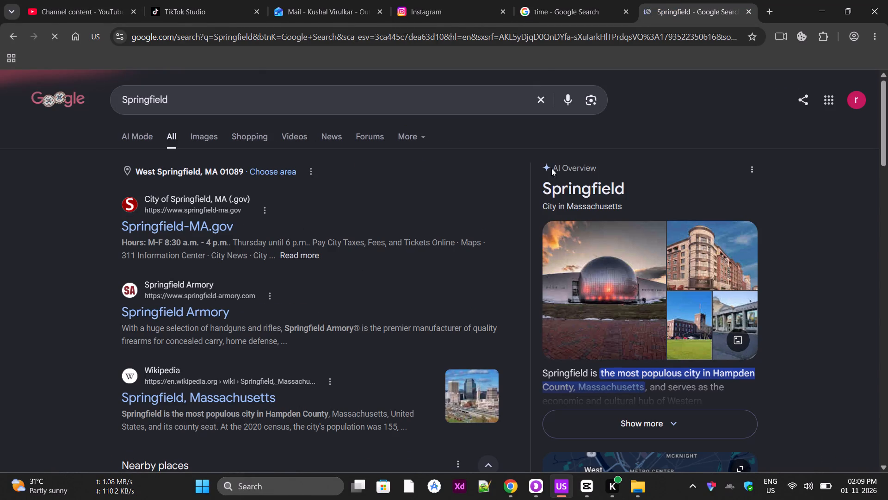
click(215, 101)
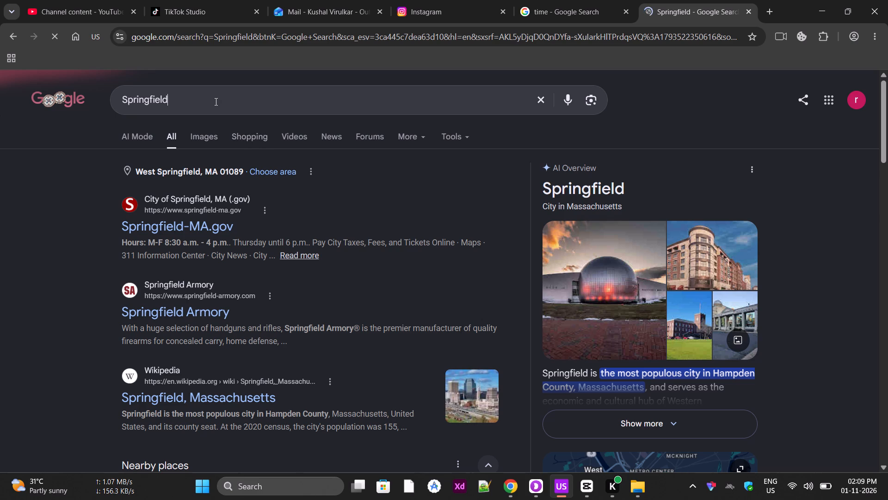
key(ctrl+a)
key(ctrl+v)
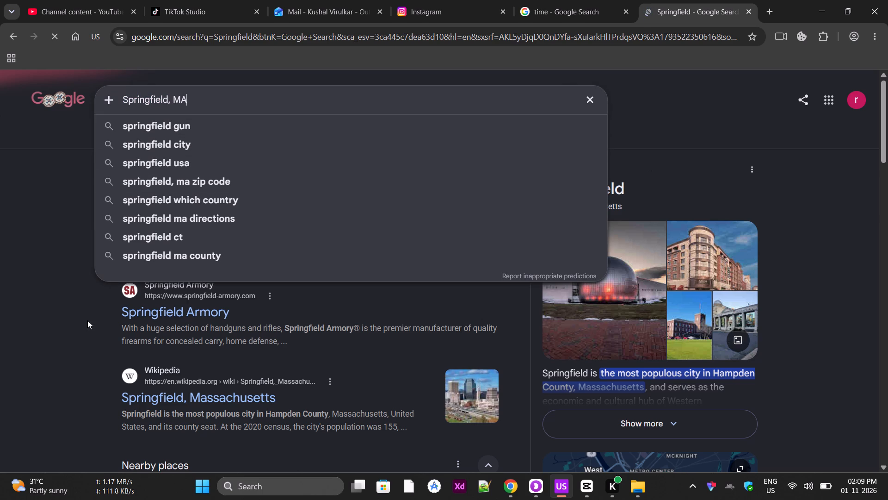
key(Return)
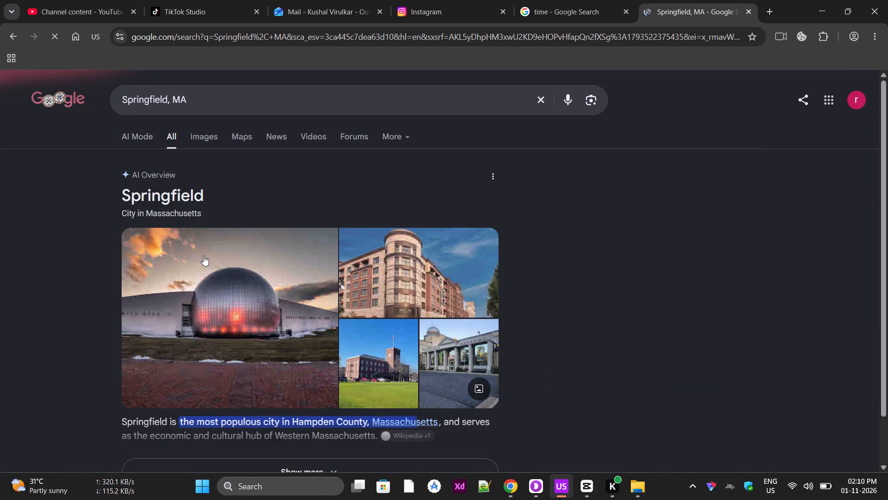
Return to the YouTube Studio upload and choose Springfield, MA again as the video location.
click(100, 0)
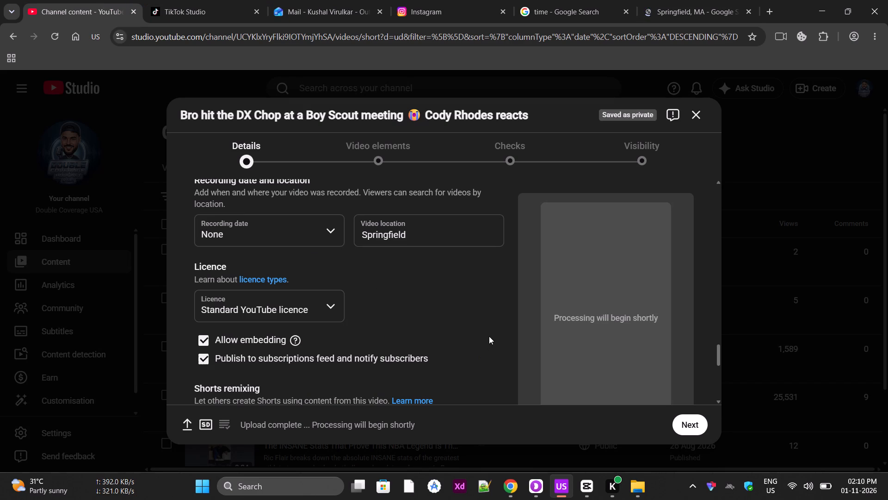
click(484, 286)
click(422, 235)
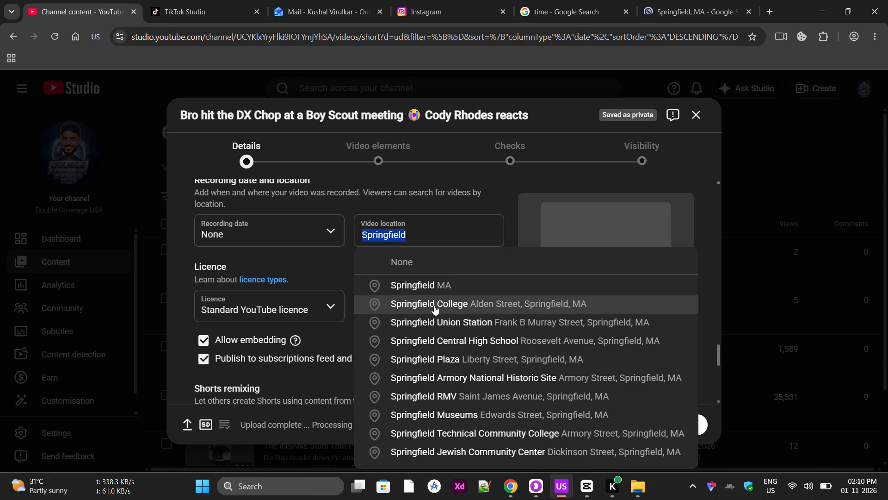
click(442, 287)
click(430, 313)
Review the video details from the tags back up through audience and playlists to the thumbnail section.
scroll(433, 325, up, 5)
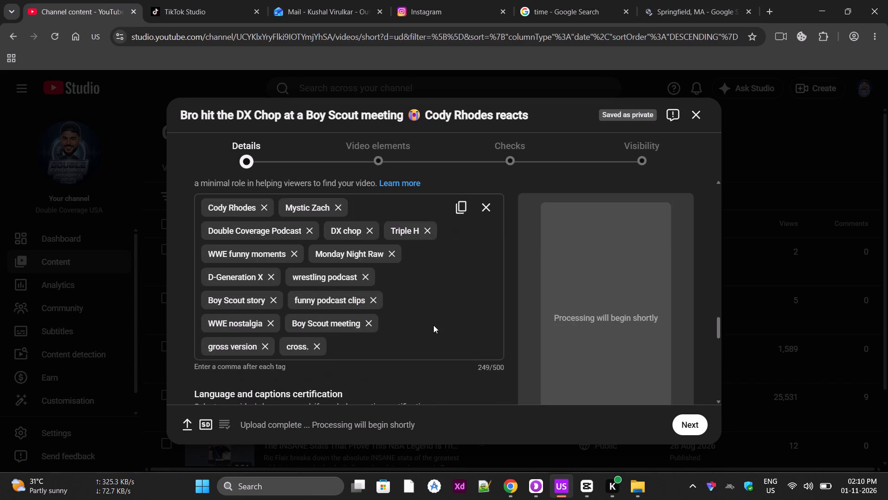
scroll(433, 325, up, 18)
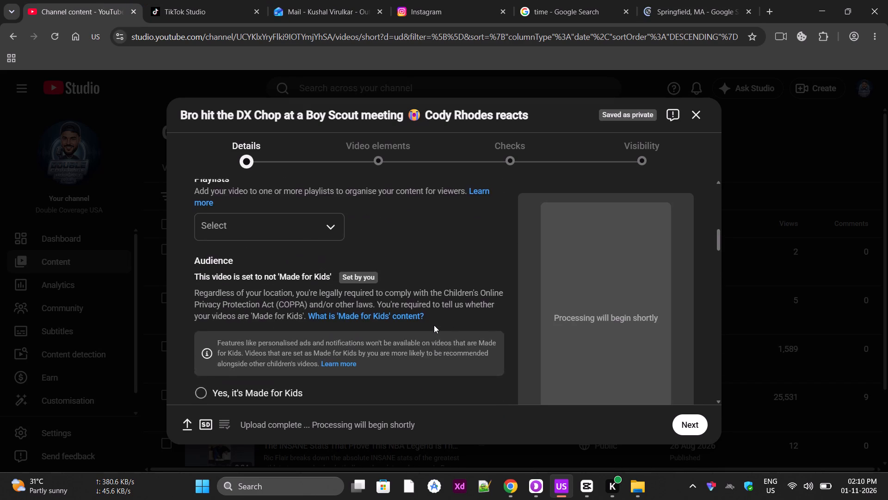
scroll(434, 325, up, 2)
click(439, 306)
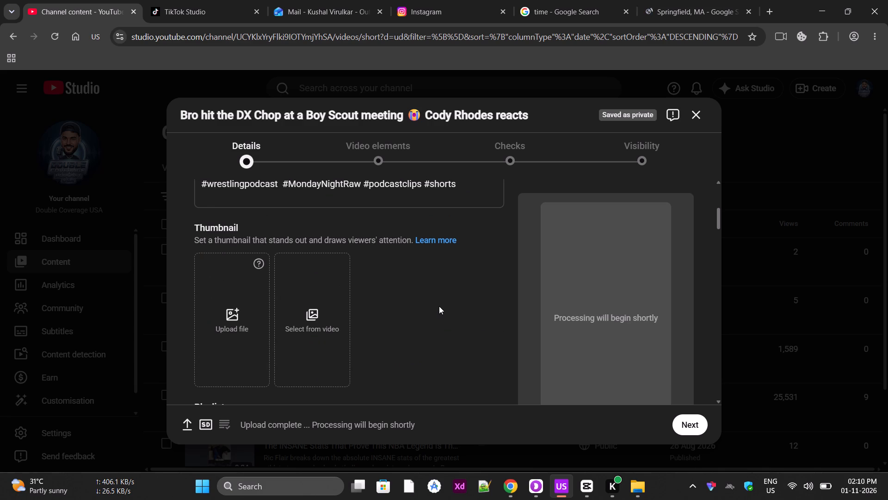
Open the Double Coverage Weekly Campaign (Cody Rhodes) in Whop's Content Rewards and examine its payouts, reference materials and brief.
key(alt+Tab)
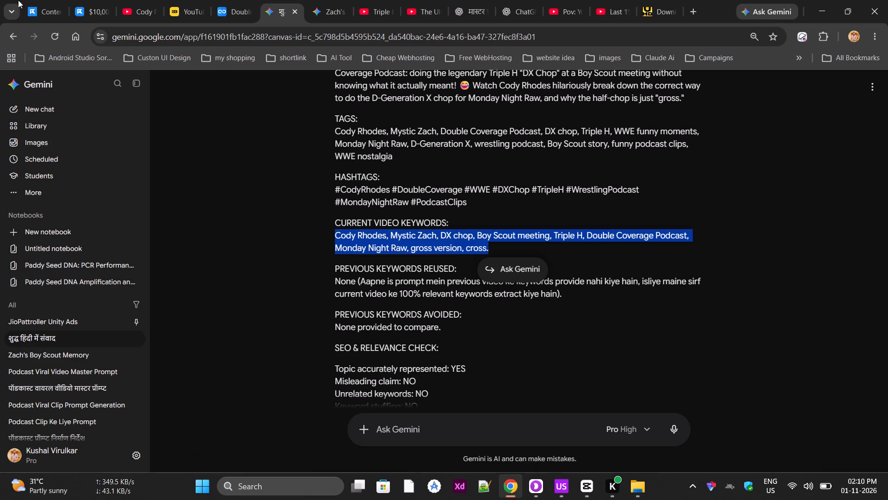
click(56, 0)
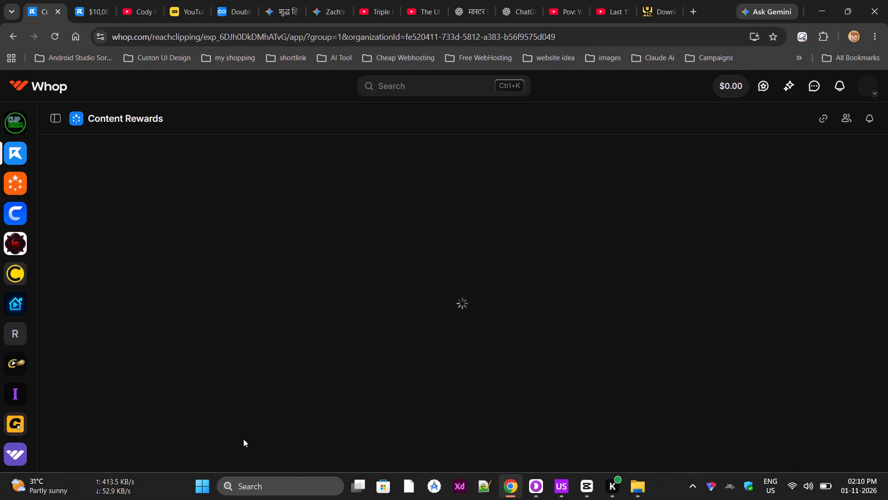
key(alt+Tab)
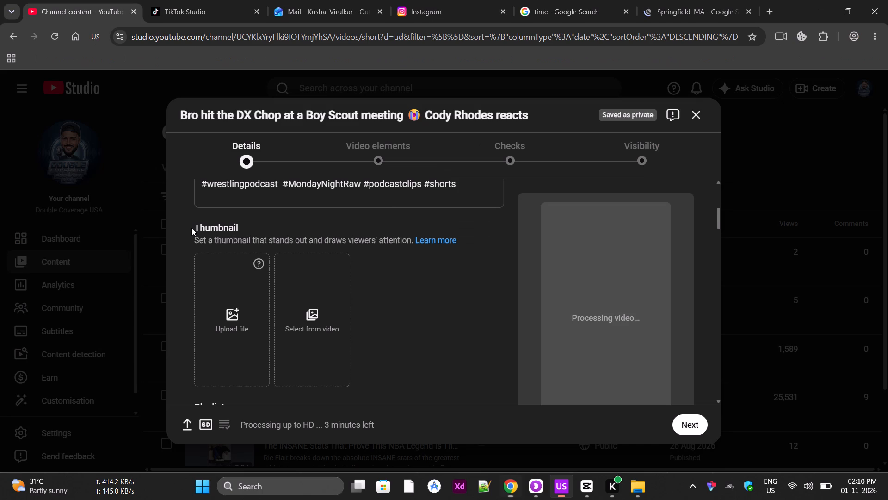
click(448, 316)
key(alt+Tab)
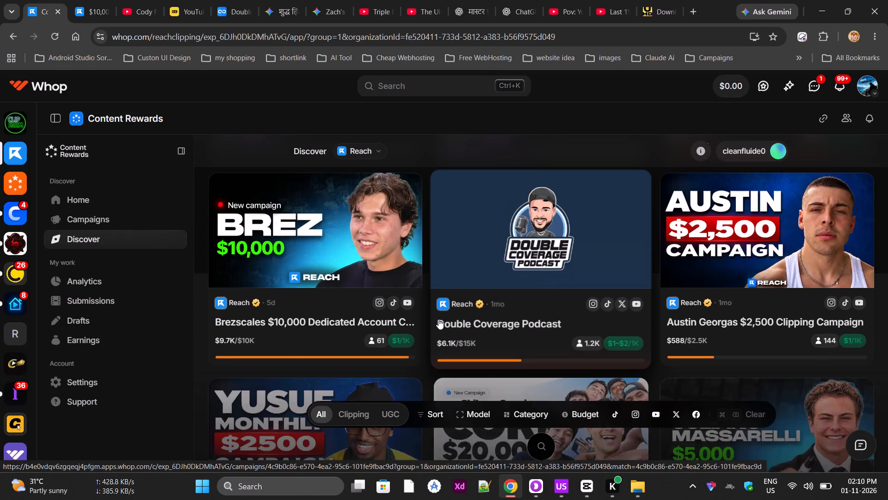
click(559, 226)
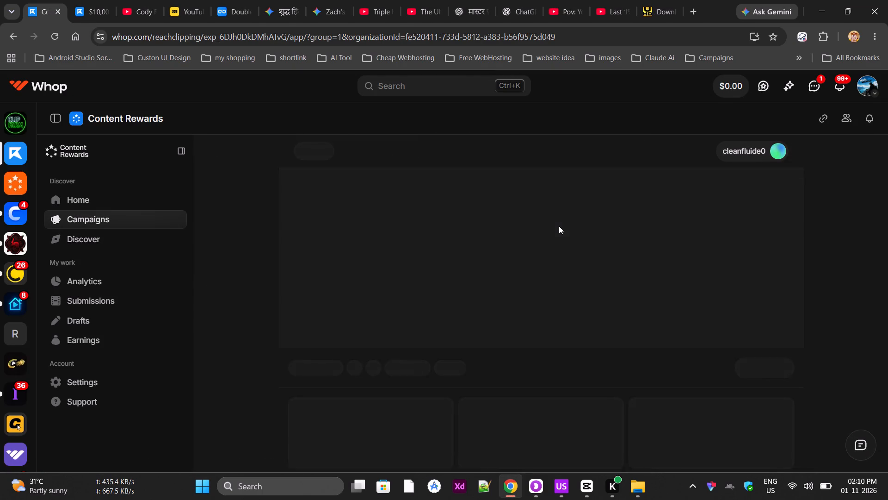
scroll(546, 362, down, 6)
click(490, 427)
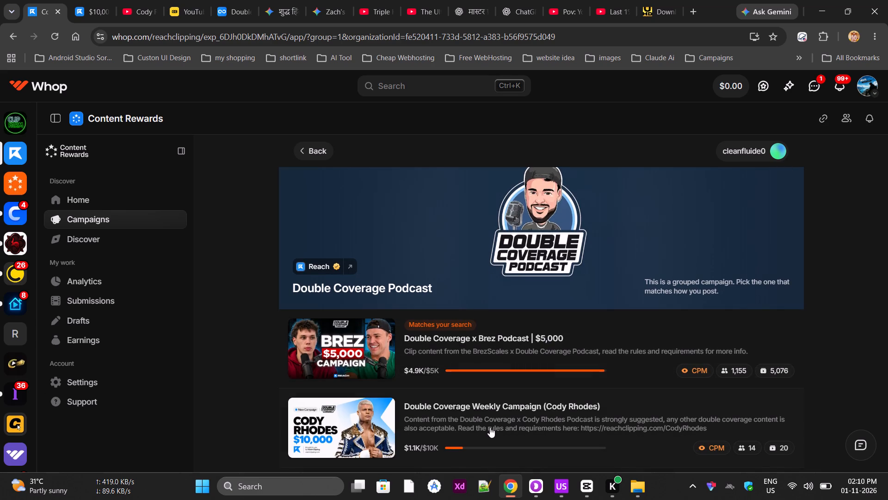
scroll(842, 260, down, 3)
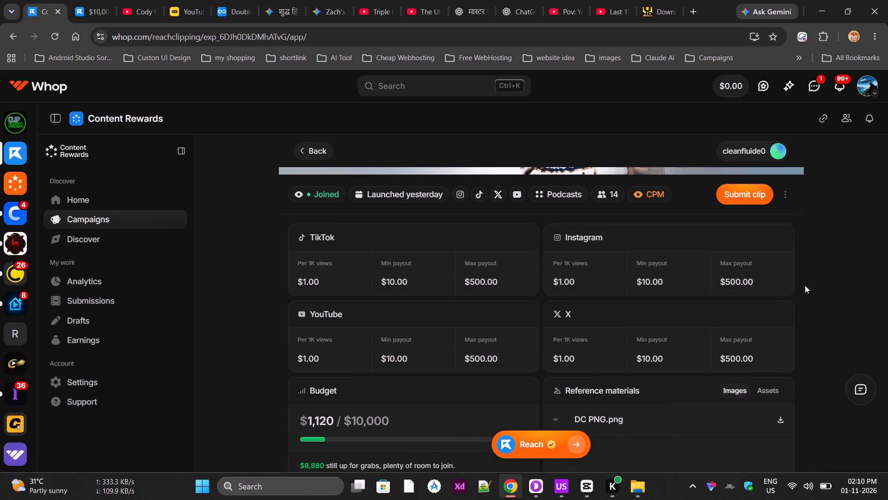
scroll(629, 372, down, 2)
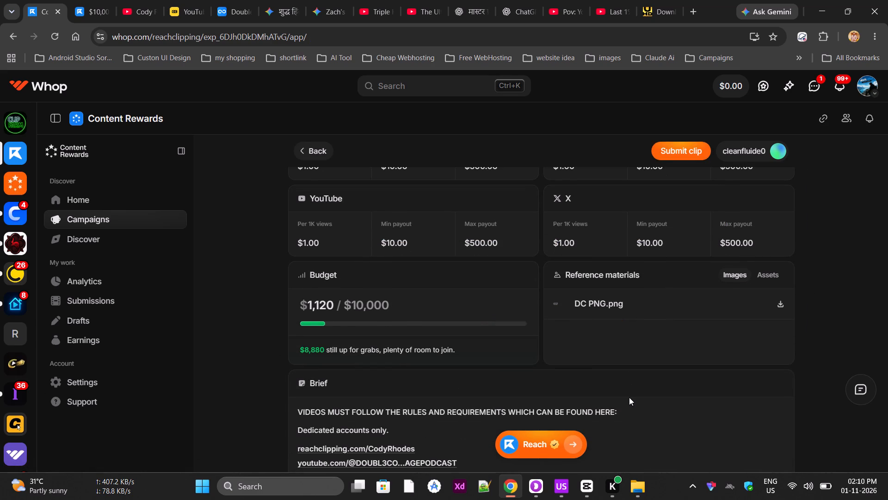
key(alt+Tab)
Set the video's thumbnail in YouTube Studio to the auto-generated frame of the blond man in the blue checked suit captioned "DX".
scroll(438, 349, down, 3)
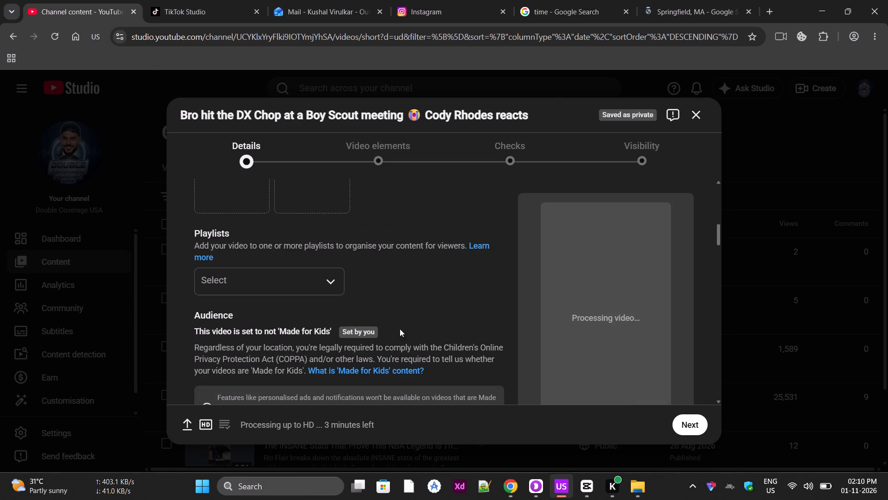
scroll(384, 275, up, 4)
scroll(384, 275, down, 2)
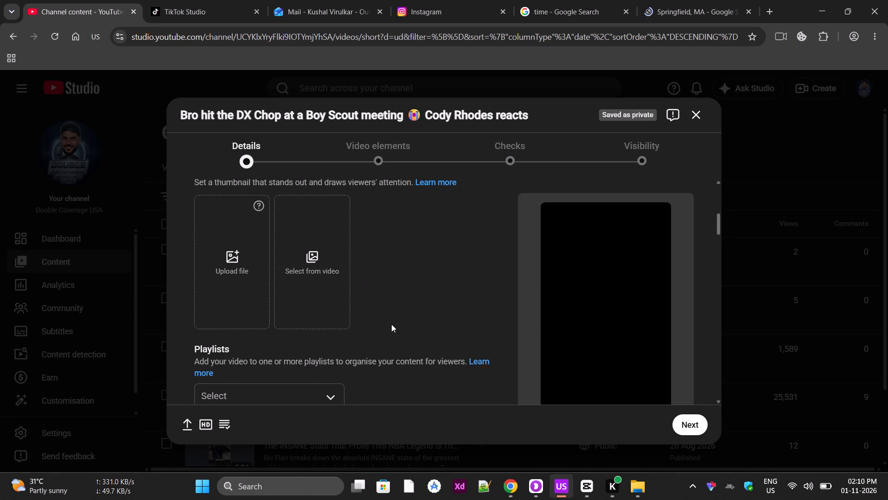
click(294, 243)
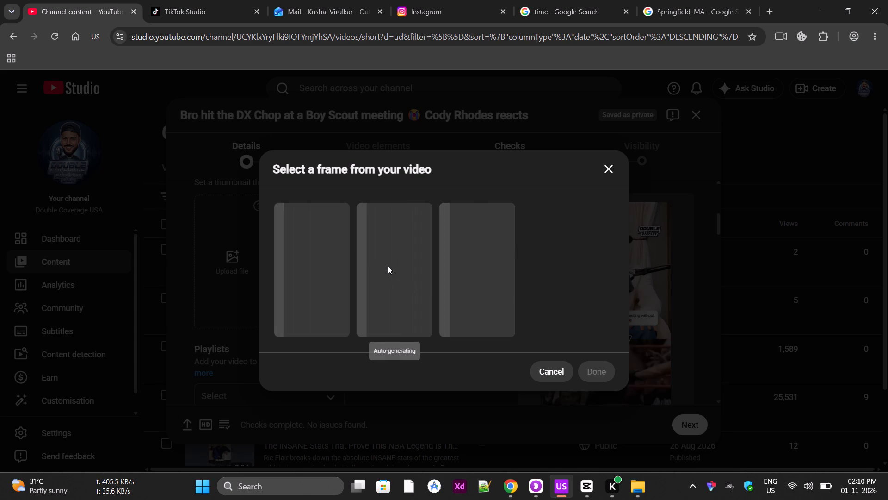
key(alt+Tab)
key(alt+Tab)
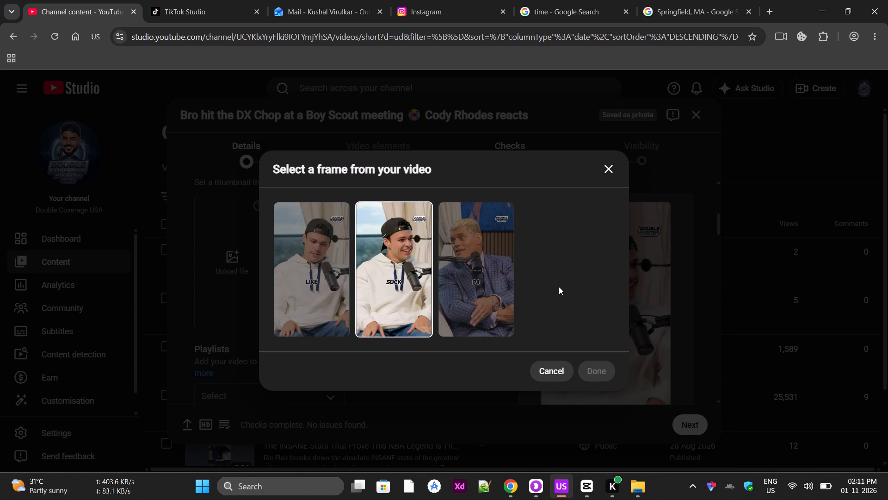
click(480, 275)
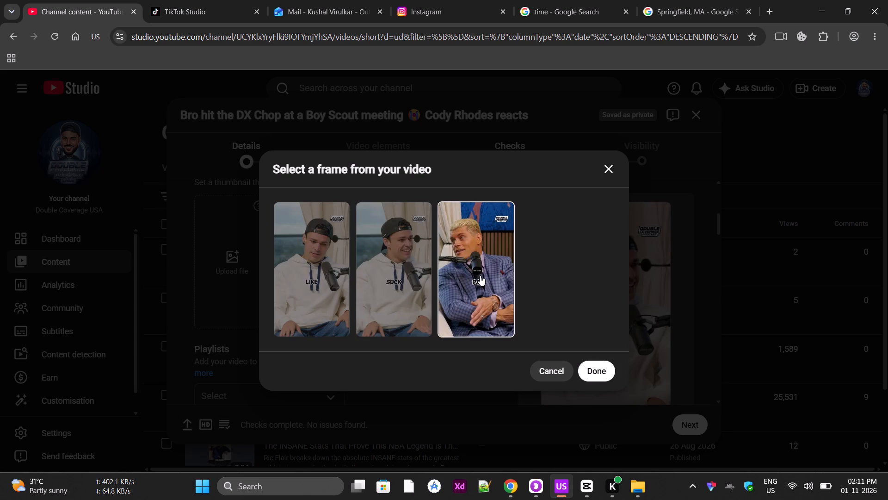
click(388, 277)
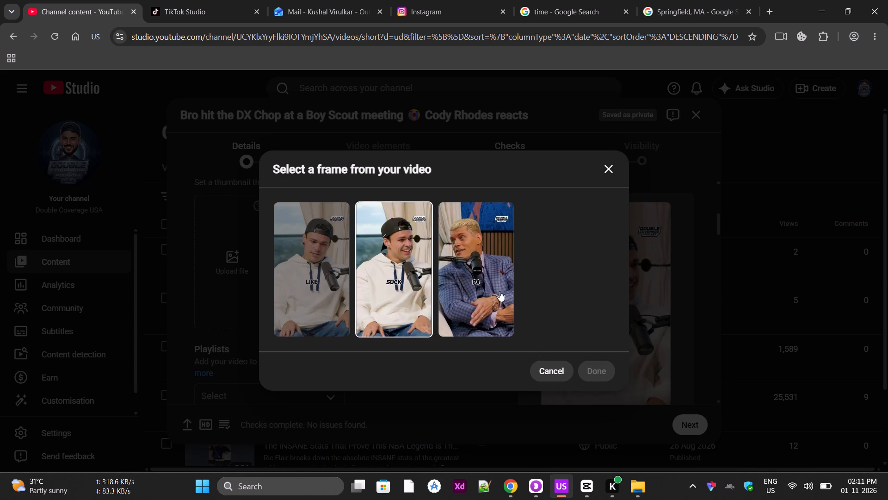
click(491, 276)
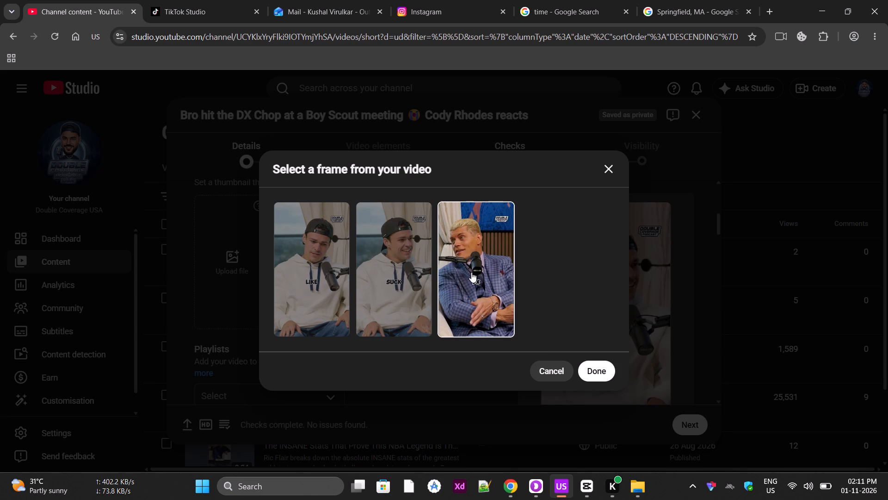
click(592, 369)
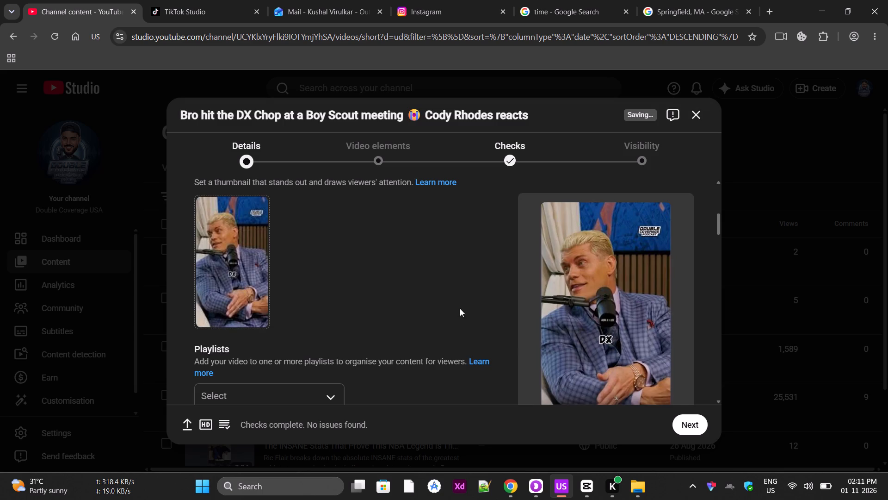
scroll(416, 364, down, 3)
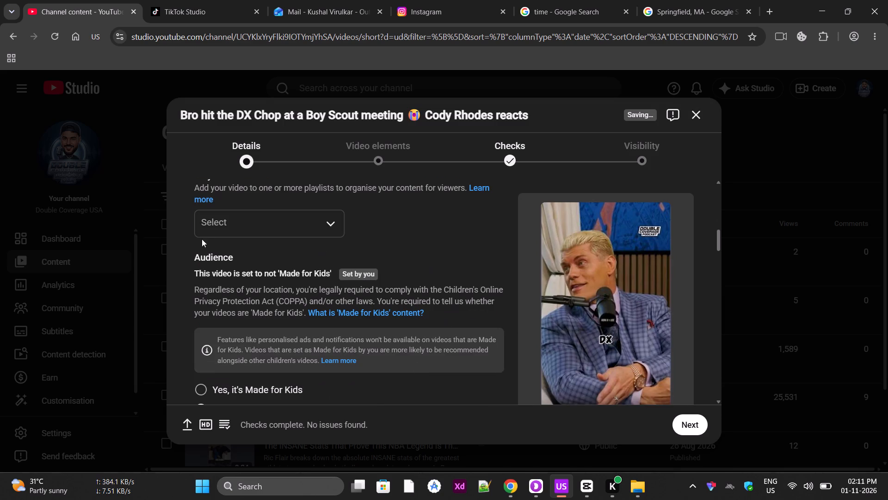
Check the remaining video details, skip through video elements and checks, and publish the Short with Public visibility.
scroll(345, 317, down, 20)
scroll(345, 317, down, 13)
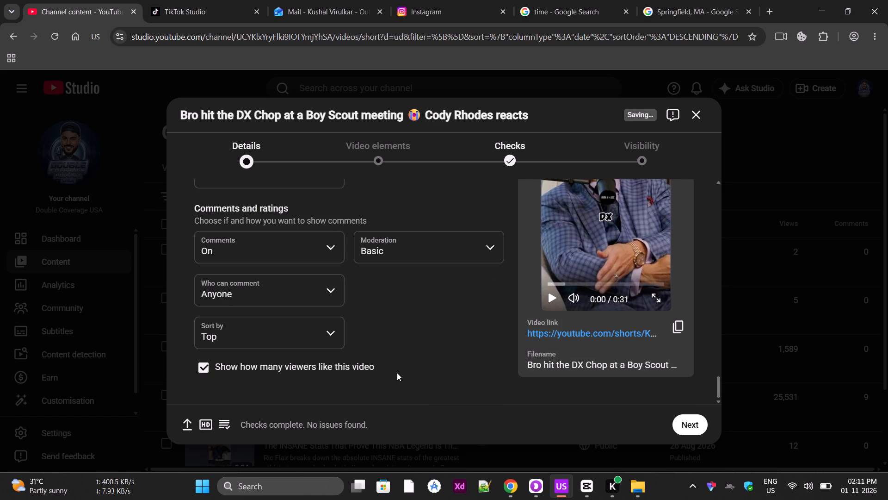
scroll(442, 331, up, 8)
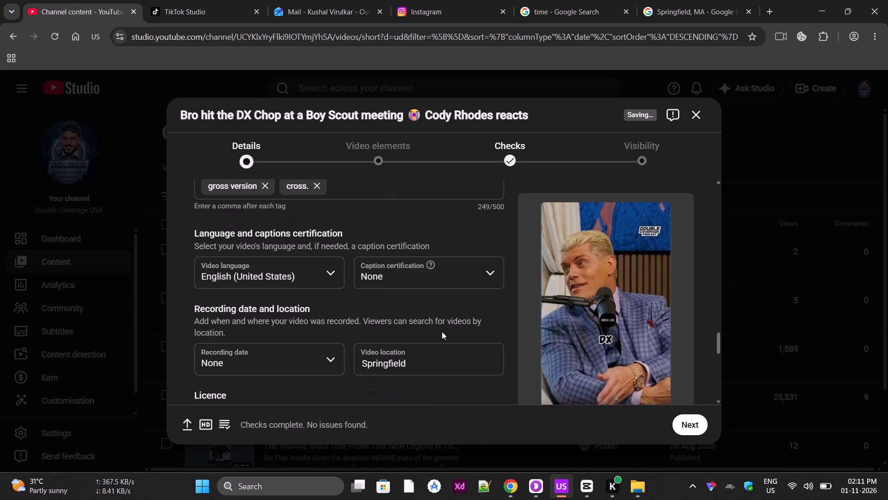
scroll(443, 358, down, 4)
click(681, 421)
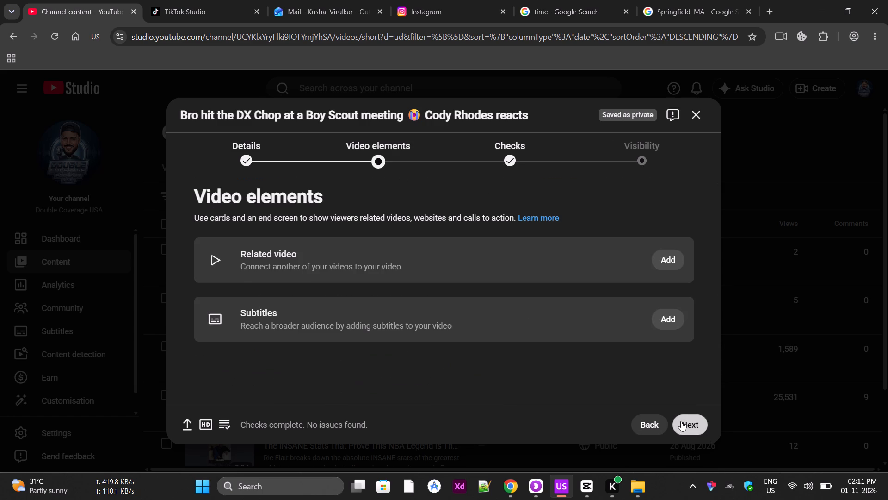
click(681, 421)
click(681, 421)
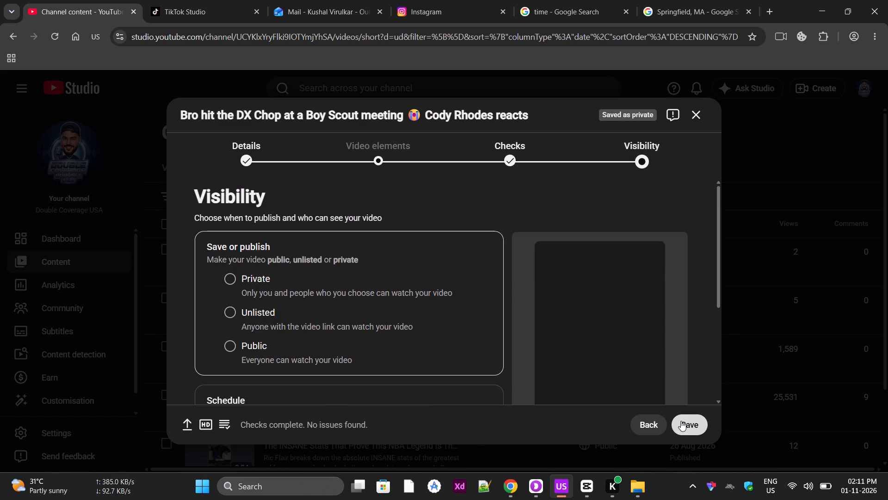
click(253, 350)
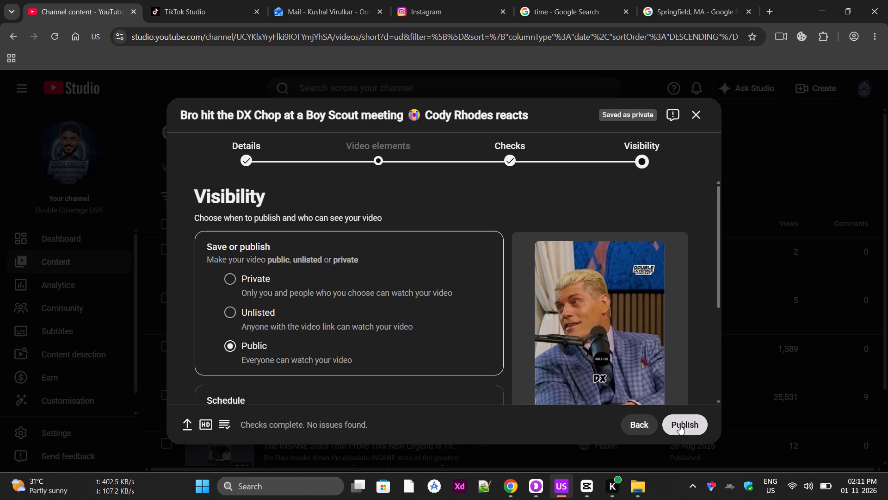
click(679, 425)
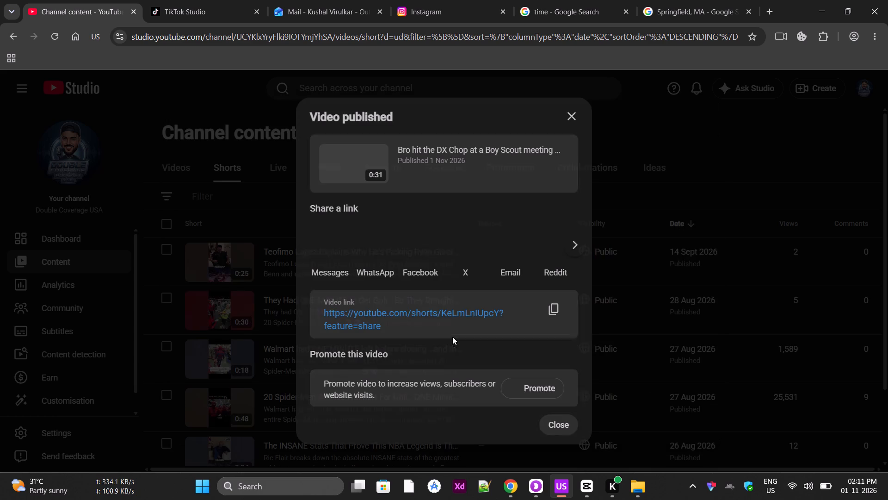
Copy the published Short's link and submit it as a clip to Whop's Double Coverage Weekly Campaign (Cody Rhodes), accepting the requirements.
click(555, 312)
click(557, 430)
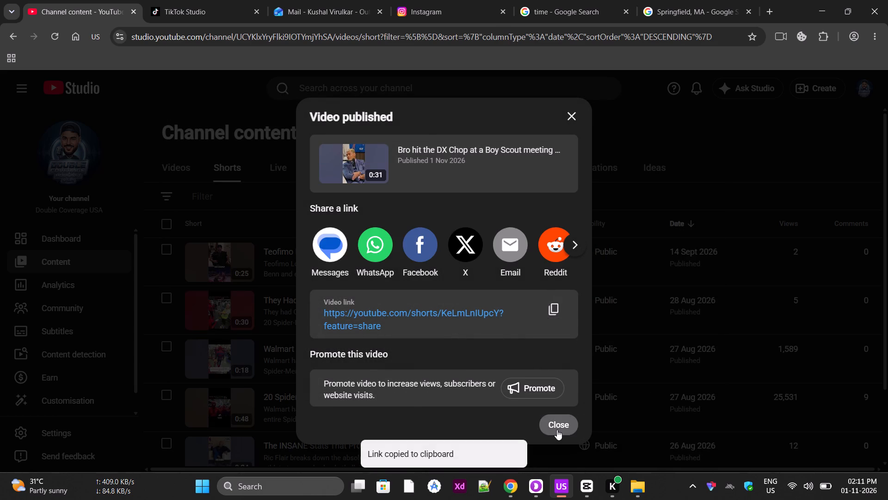
key(alt+Tab)
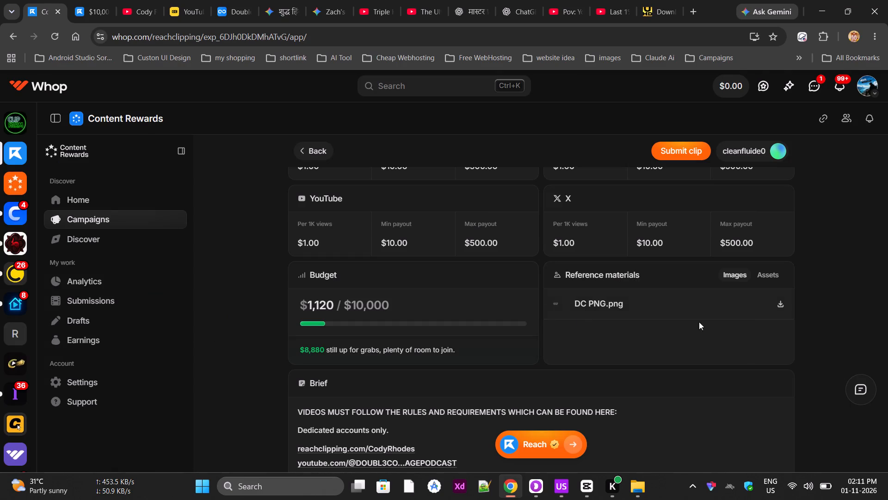
scroll(749, 347, up, 3)
click(746, 249)
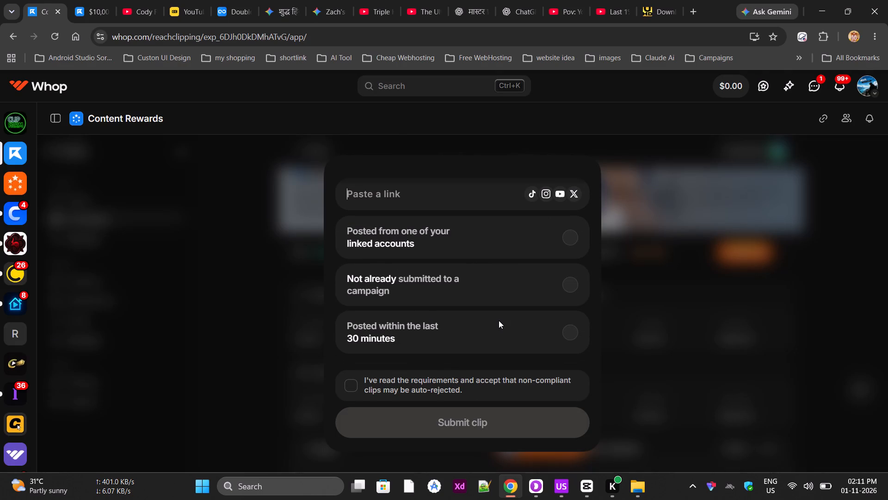
key(ctrl+v)
scroll(562, 323, up, 2)
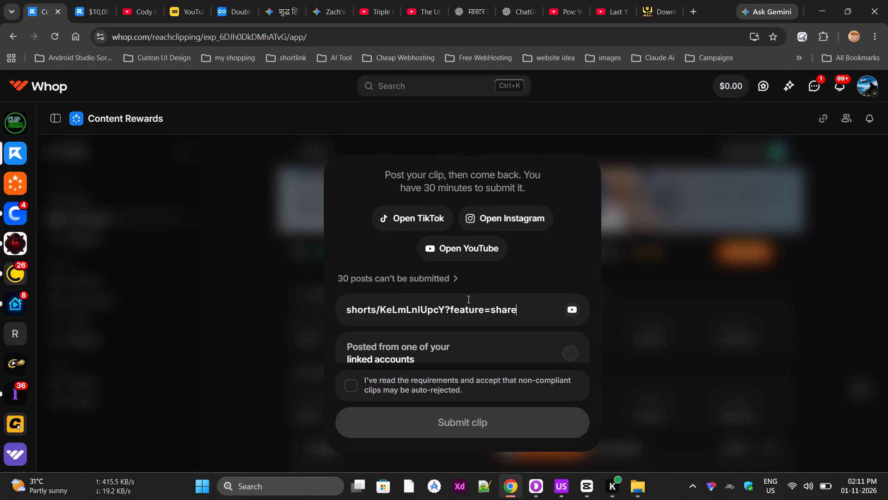
click(350, 387)
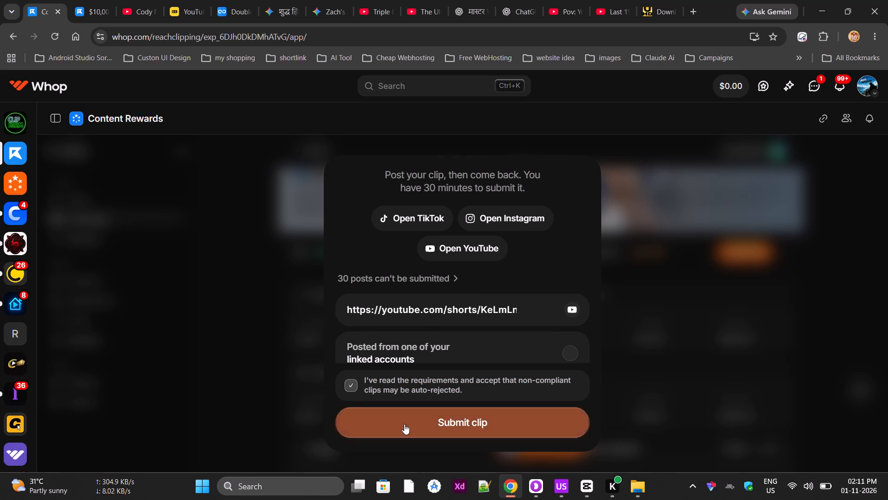
click(450, 424)
scroll(545, 239, down, 1)
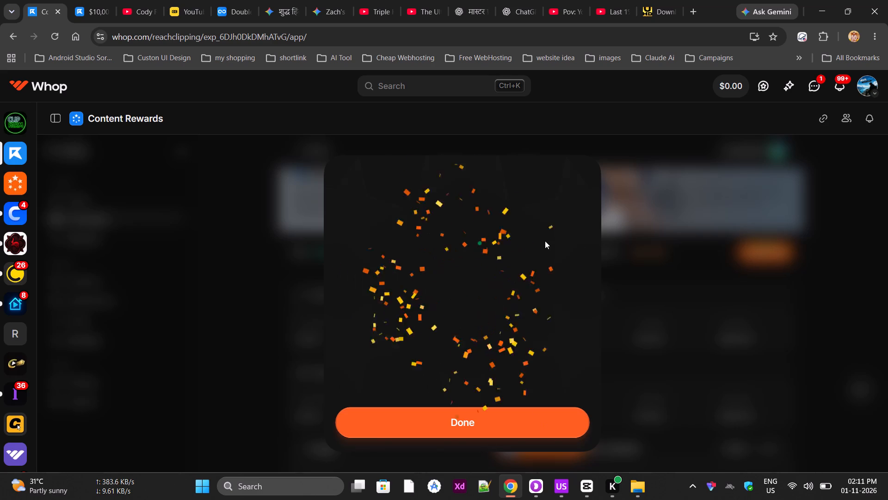
click(470, 417)
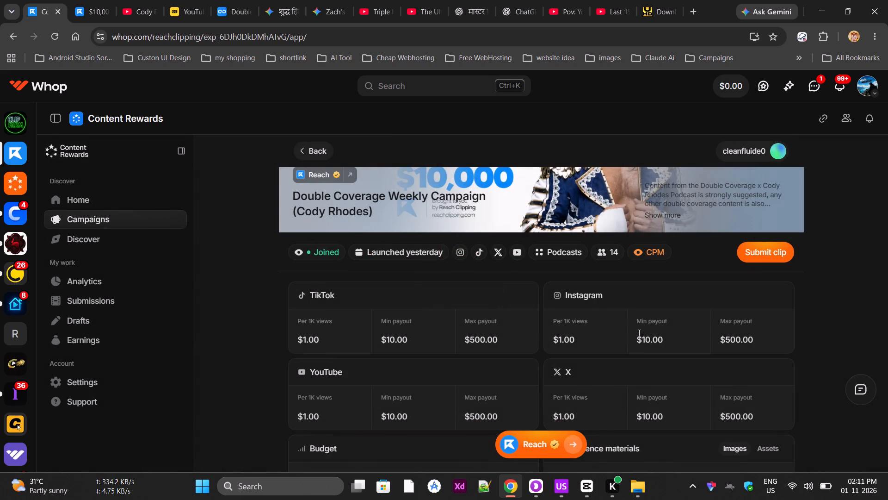
Switch back to YouTube Studio and open the newly published Short's realtime performance report.
key(alt+Tab)
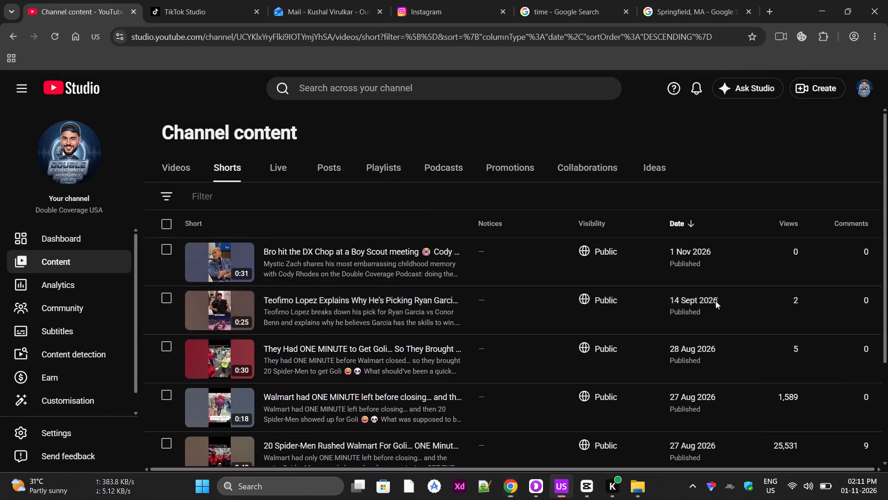
click(302, 272)
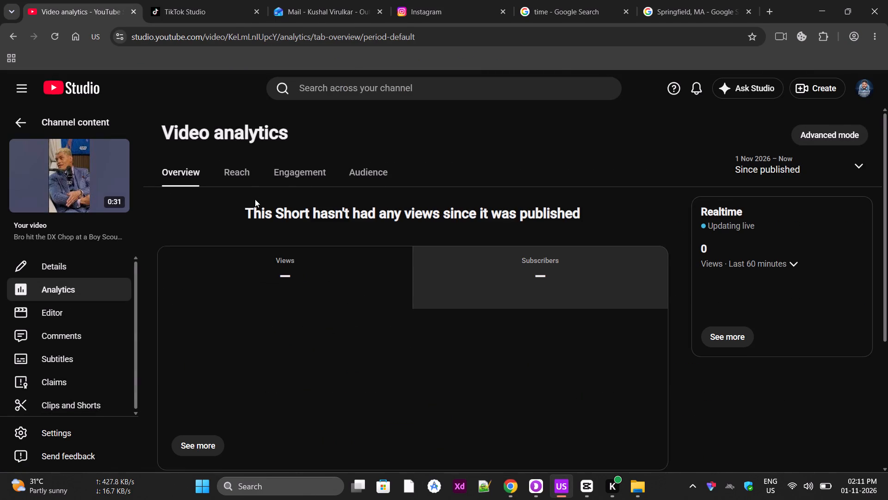
click(741, 353)
click(733, 336)
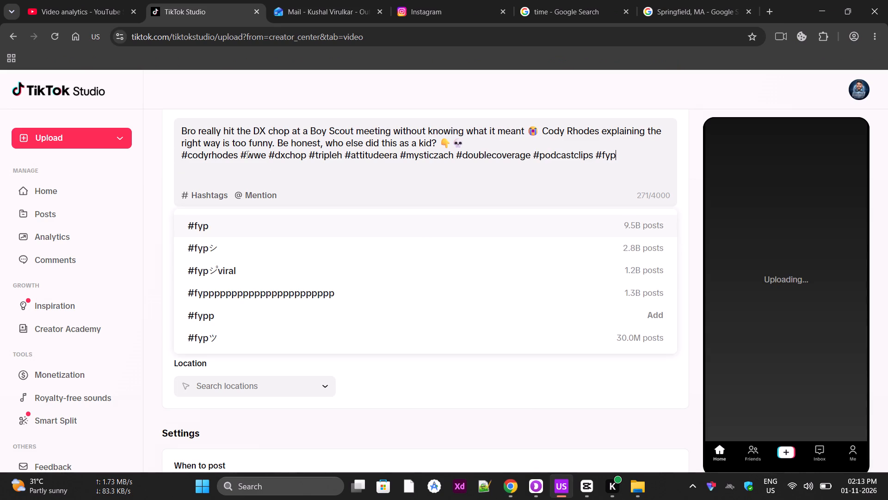
Move #doublecoverage to the start of the hashtag line and link it to the matching suggested hashtag, followed by a space.
drag(530, 154, 509, 160)
drag(509, 160, 457, 162)
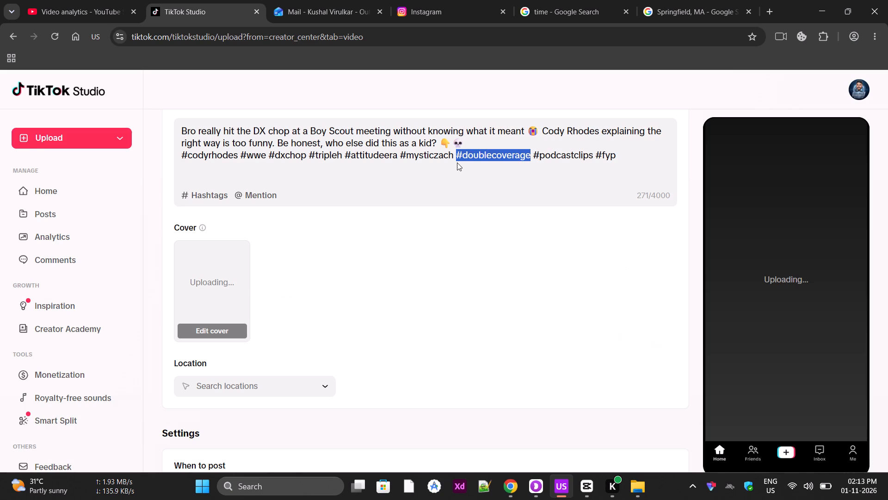
key(ctrl+x)
key(BackSpace)
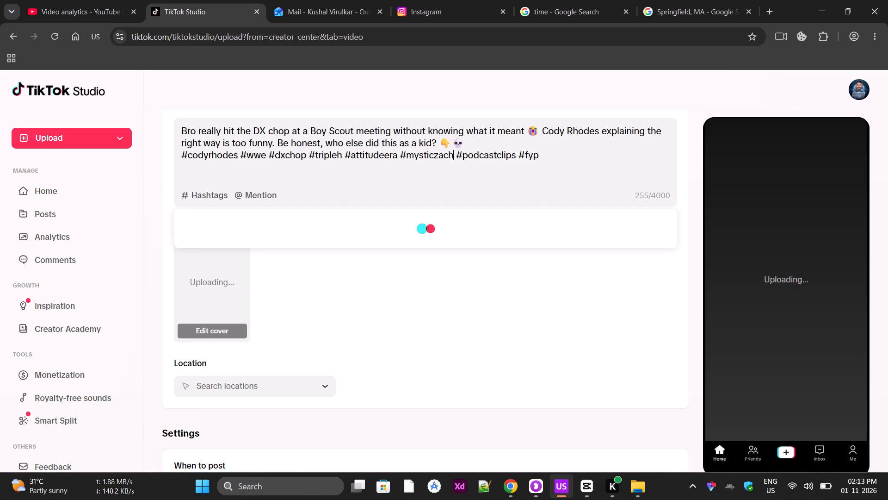
click(184, 154)
key(ctrl+v)
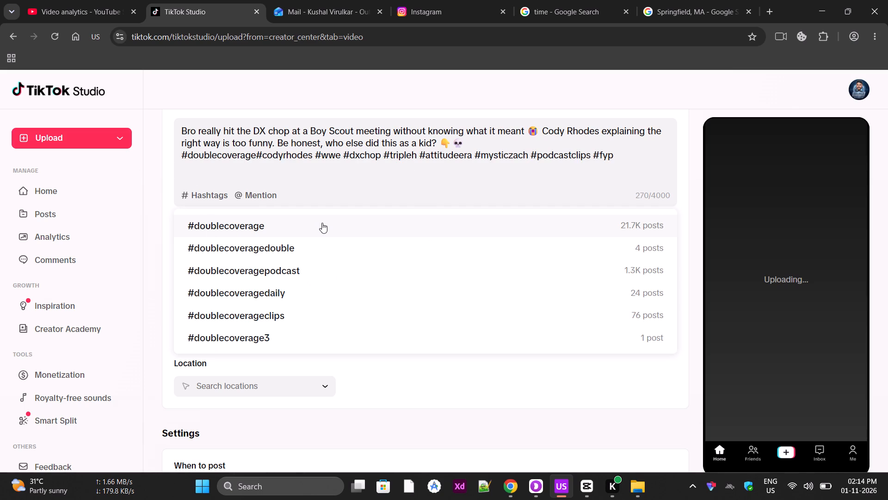
click(322, 223)
key(space)
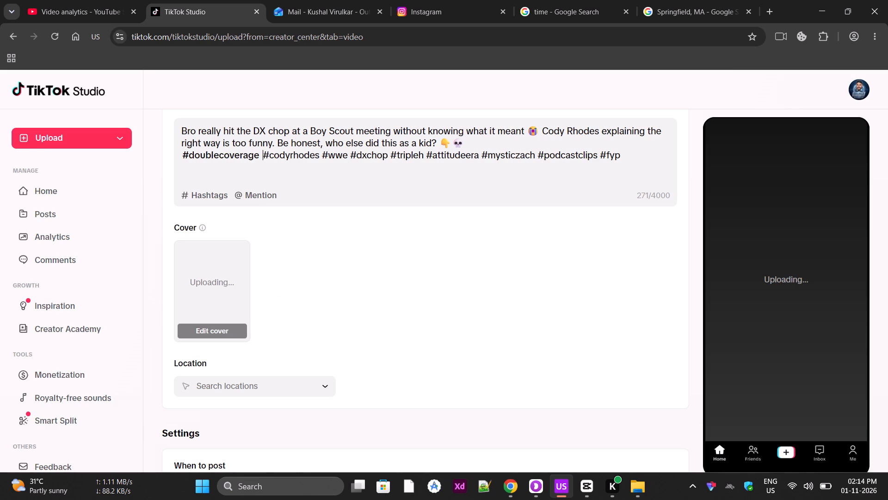
Link #codyrhodes, #wwe, #dxchop and #tripleh in the TikTok description to their exactly matching suggested hashtags.
click(319, 155)
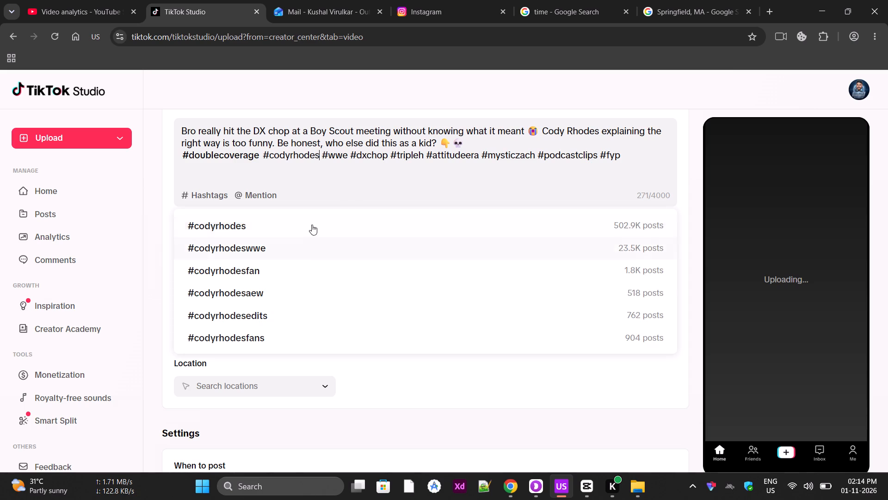
click(591, 230)
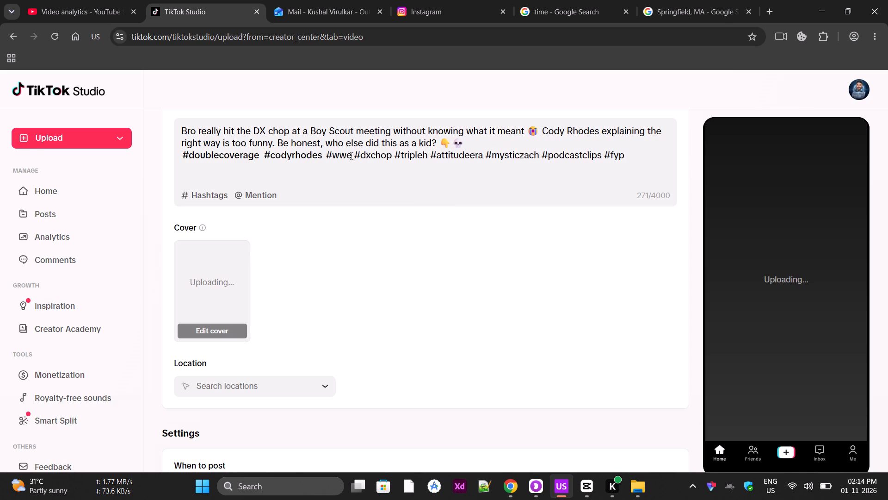
click(351, 156)
click(604, 223)
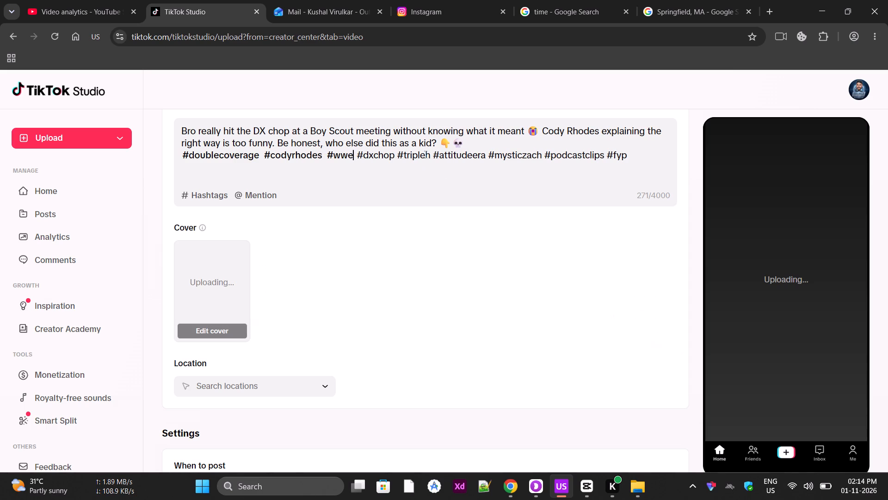
click(393, 154)
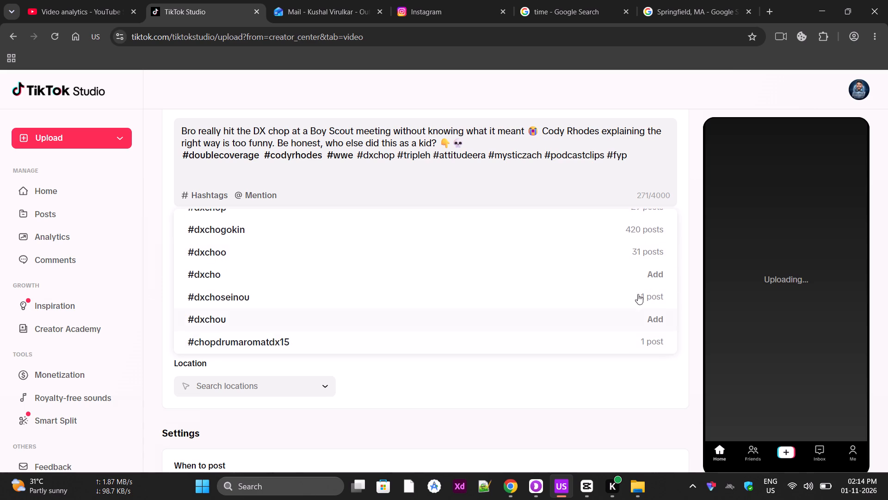
scroll(625, 315, down, 5)
scroll(625, 315, up, 6)
click(584, 222)
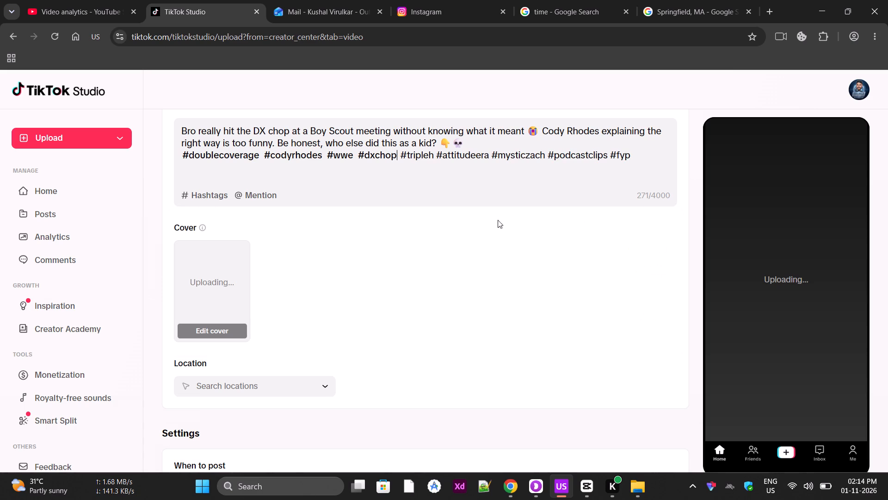
click(432, 155)
click(619, 228)
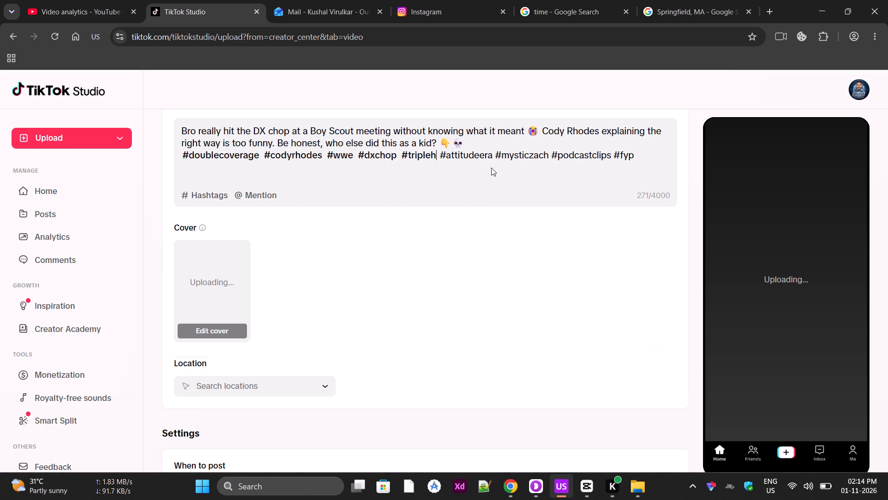
Link the remaining hashtags #attitudeera, #mysticzach, #podcastclips and #fyp to their exactly matching suggestions.
click(493, 154)
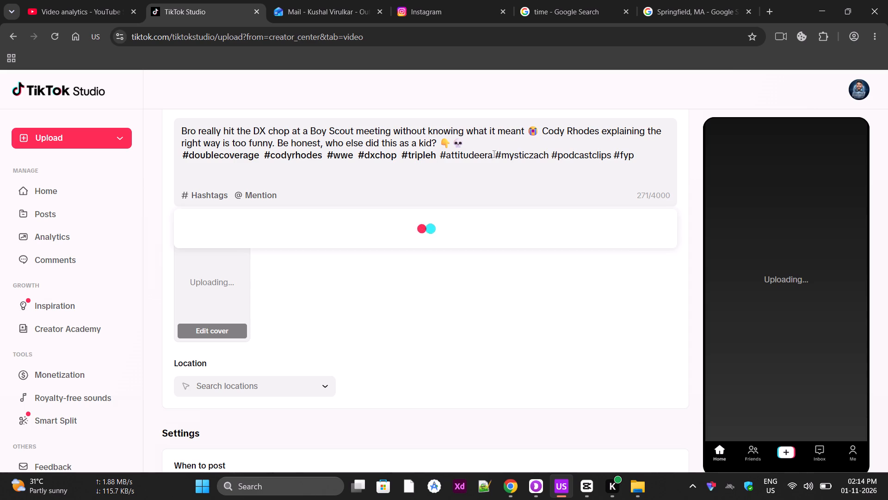
click(648, 221)
click(553, 156)
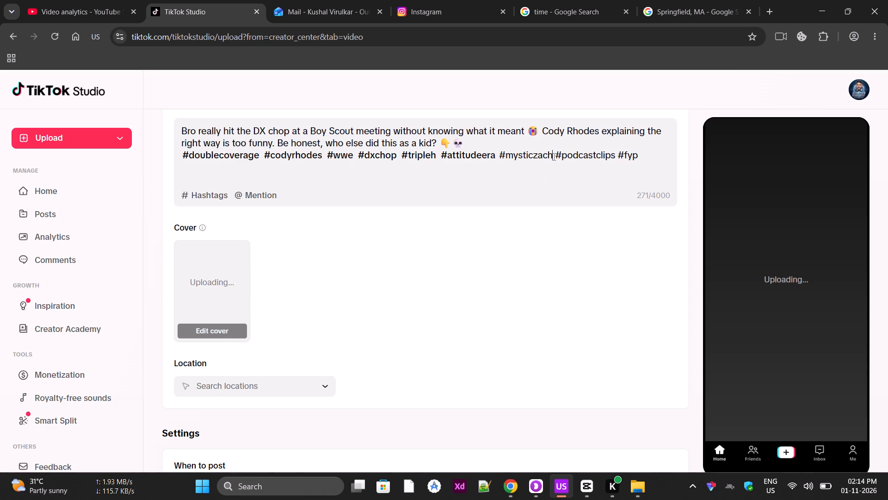
click(648, 223)
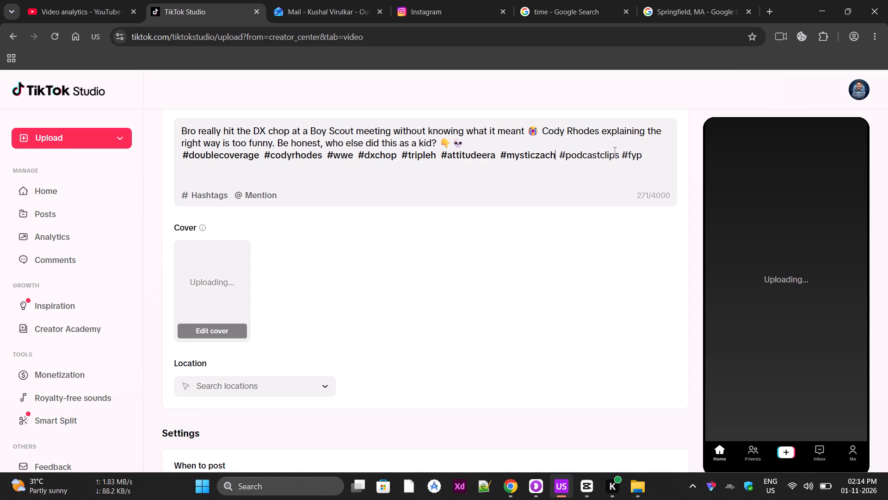
click(618, 156)
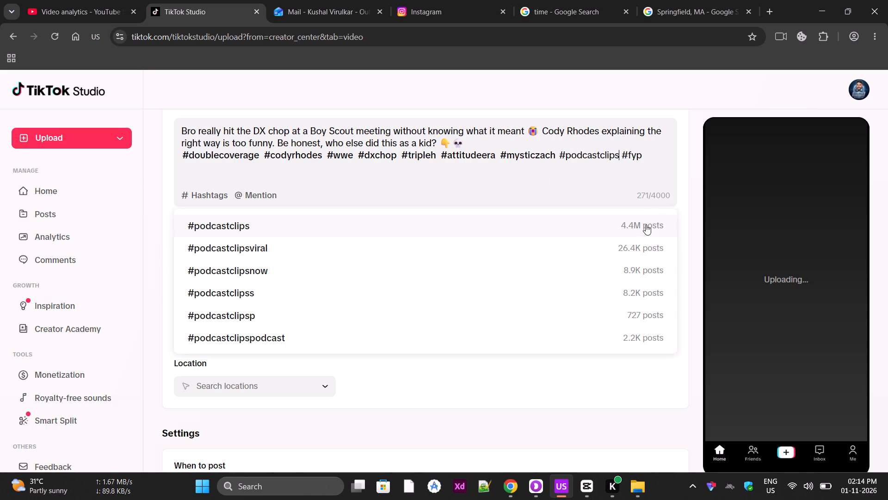
click(646, 225)
click(643, 155)
click(647, 156)
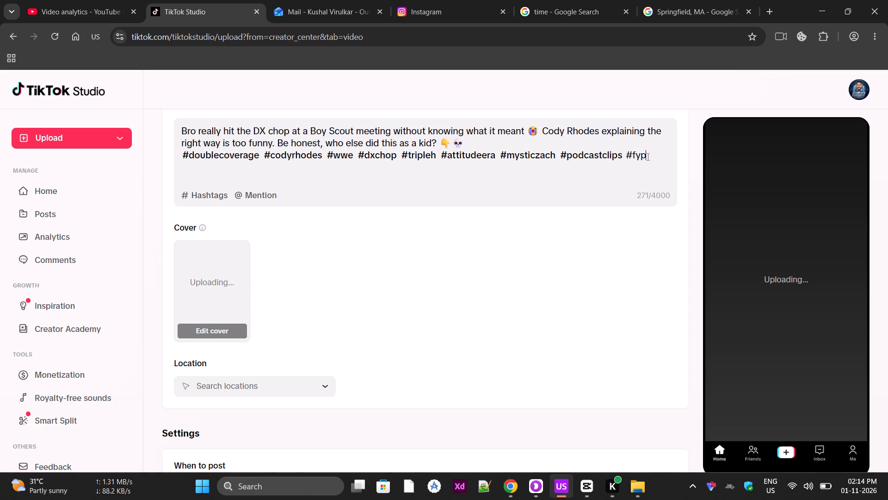
click(643, 224)
Search the post's location with the previously copied "Springfield, MA" and set it to Springfield, Massachusetts, United States.
scroll(426, 295, down, 2)
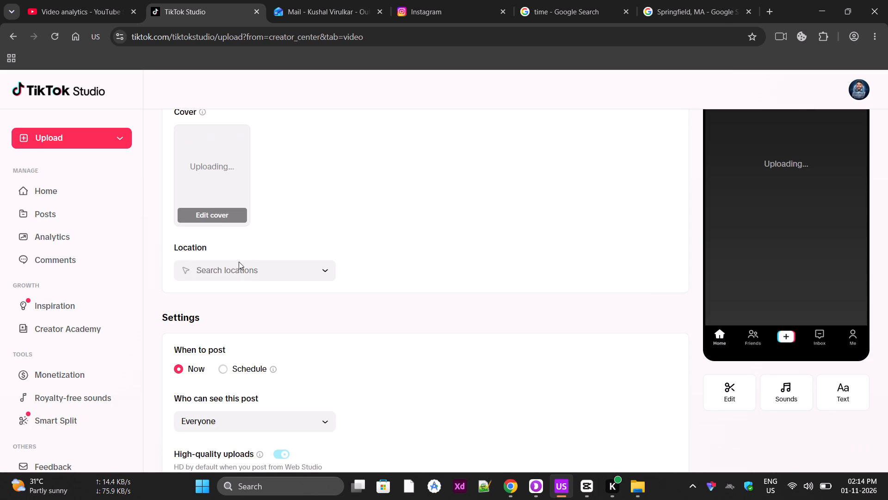
click(238, 268)
key(super+v)
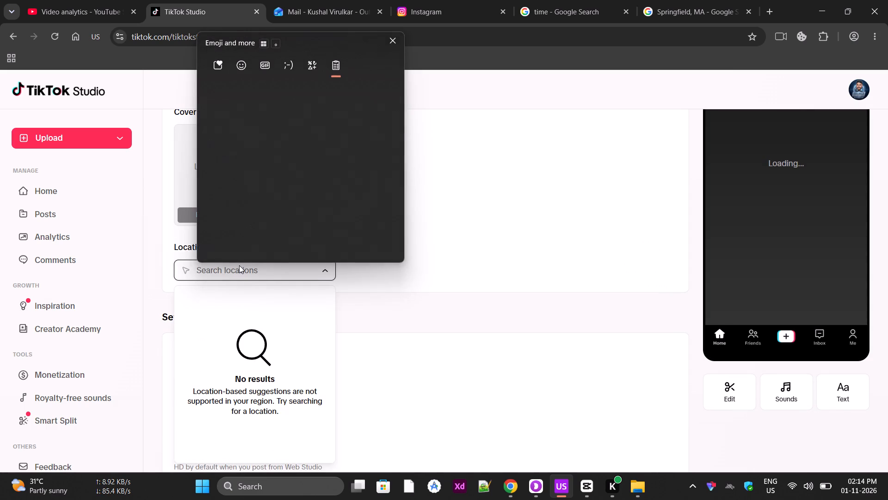
scroll(284, 158, down, 5)
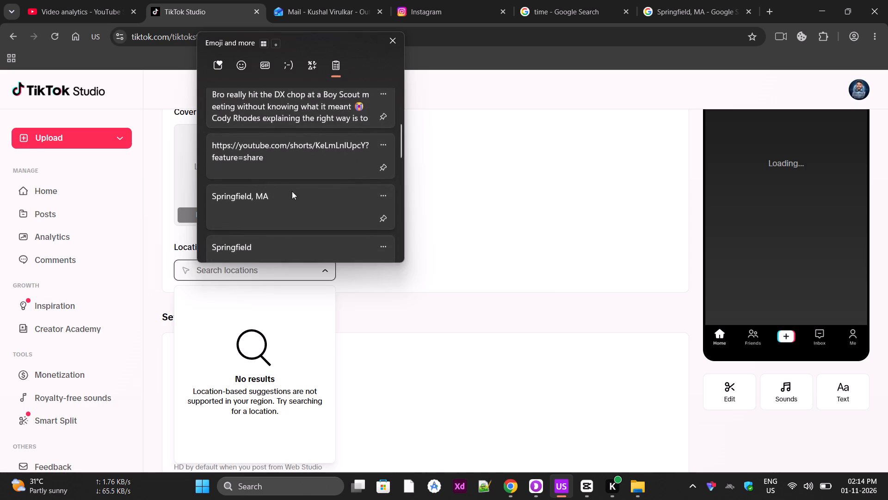
click(246, 194)
key(ctrl+v)
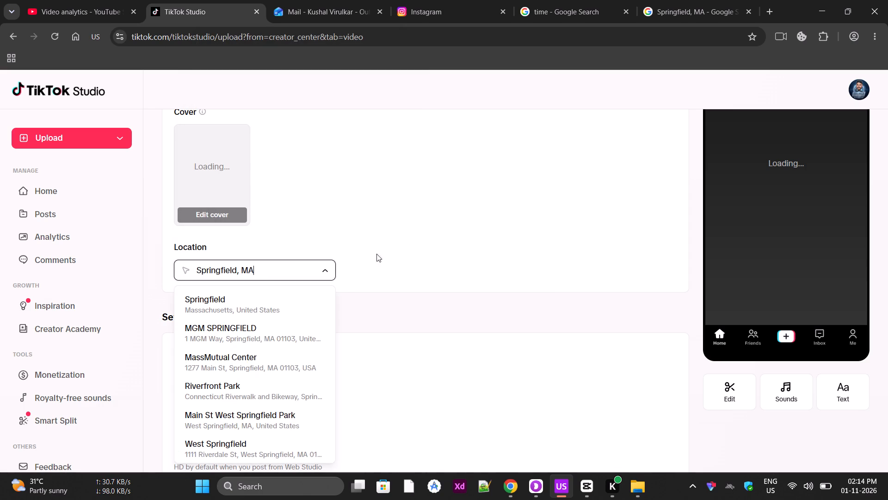
click(237, 306)
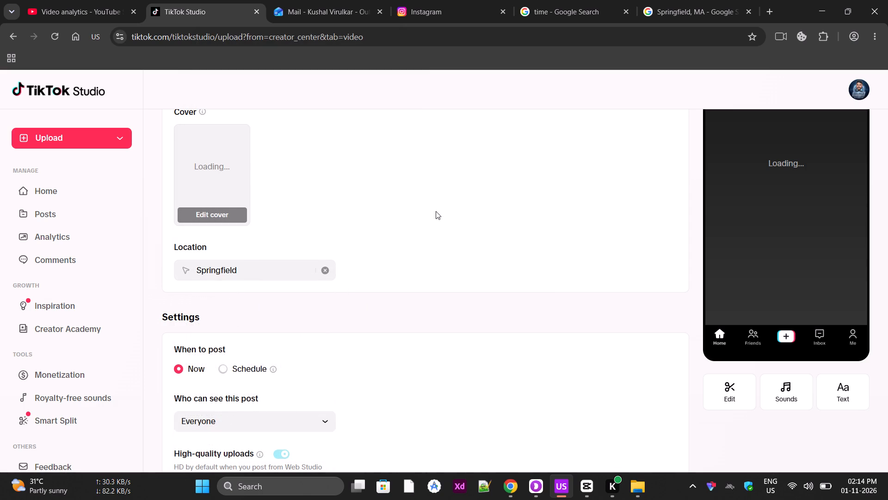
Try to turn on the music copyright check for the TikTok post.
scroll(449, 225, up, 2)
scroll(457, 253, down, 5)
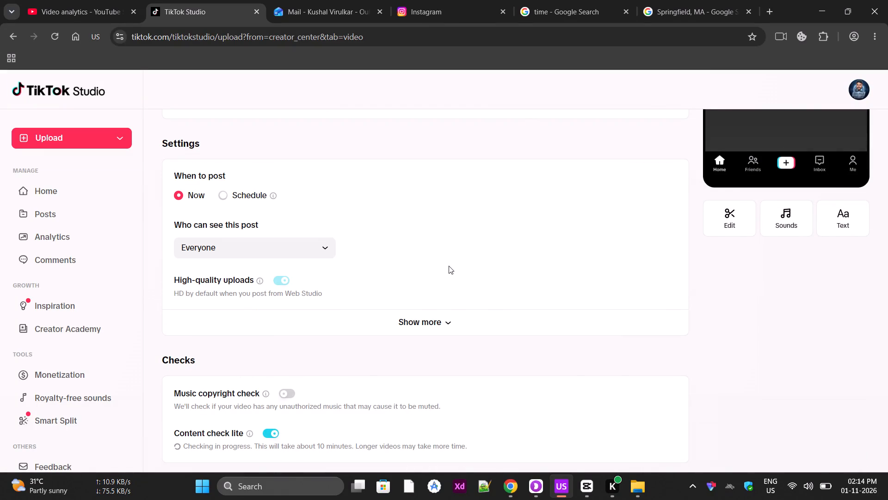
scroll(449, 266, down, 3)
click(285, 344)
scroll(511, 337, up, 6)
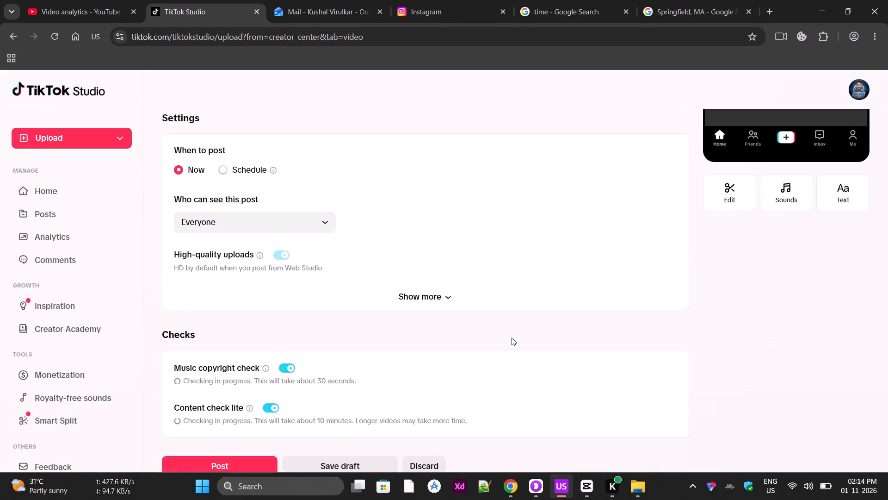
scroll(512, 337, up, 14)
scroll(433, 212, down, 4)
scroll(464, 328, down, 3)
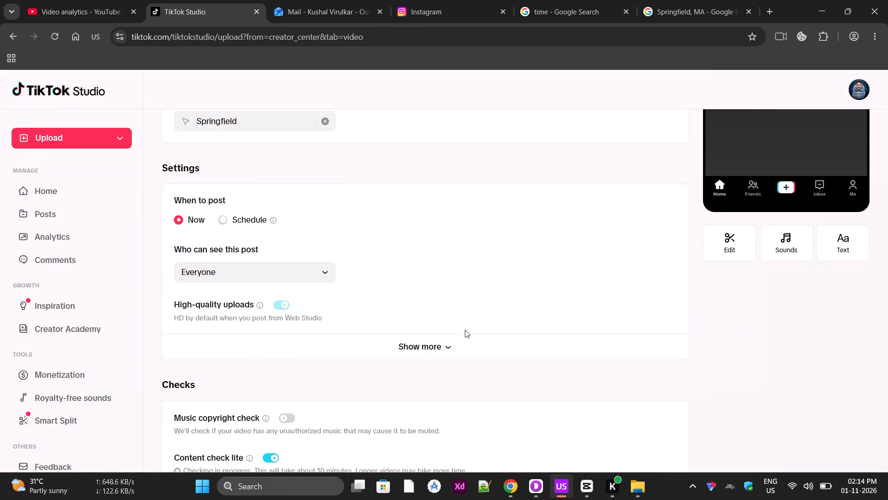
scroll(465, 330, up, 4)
Check the DX Chop Short's realtime views in YouTube Studio, then return to the channel's Shorts list and reload it.
click(36, 0)
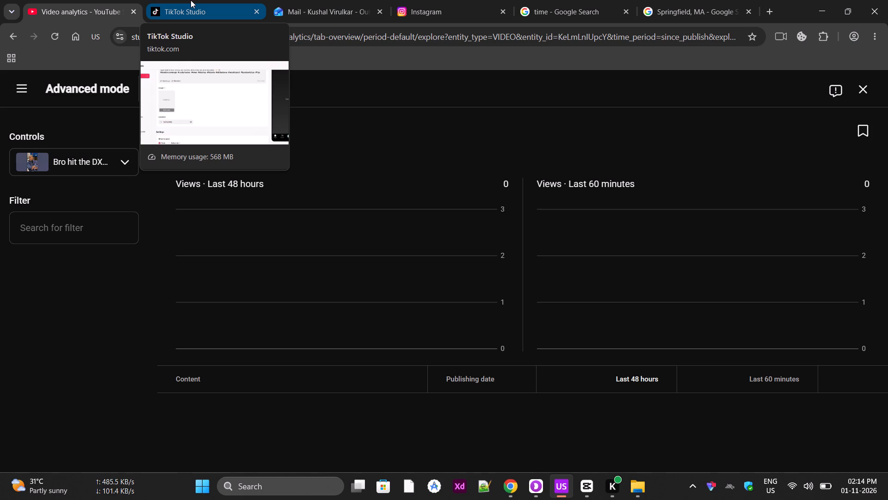
click(191, 0)
scroll(359, 324, up, 4)
click(81, 0)
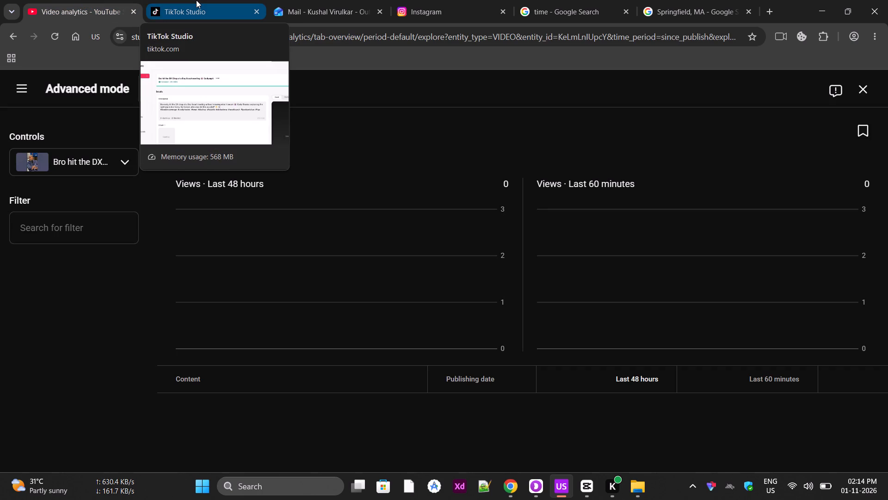
click(861, 86)
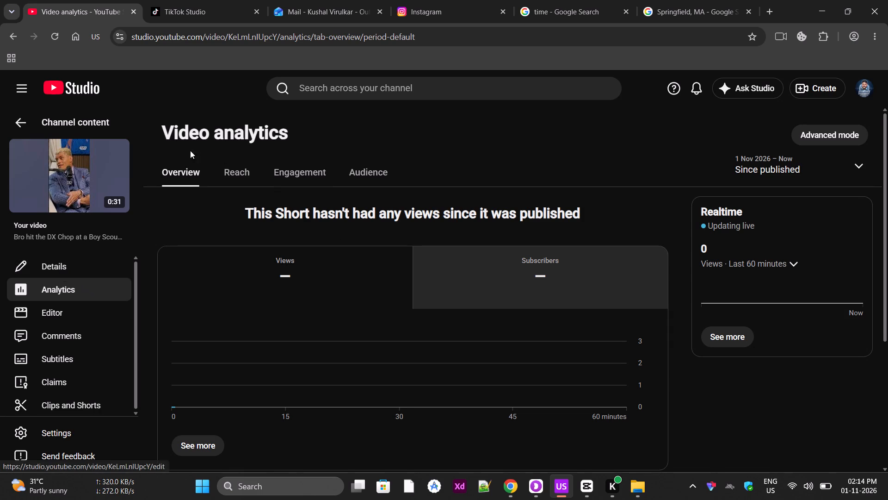
click(38, 119)
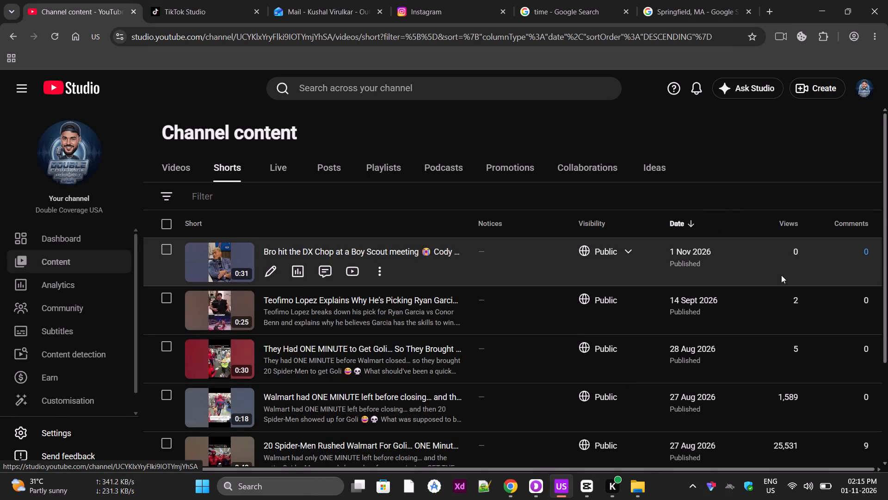
click(49, 38)
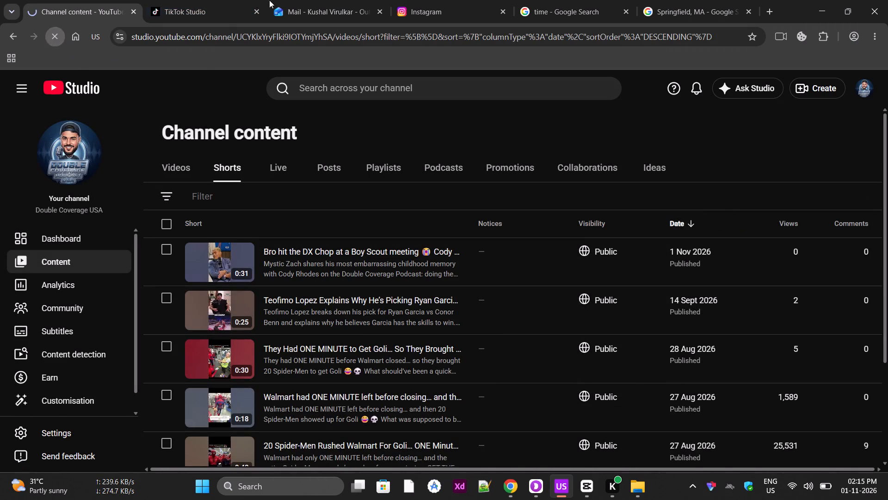
Review the TikTok upload form's description, cover, location, settings and checks.
click(222, 0)
scroll(355, 375, down, 13)
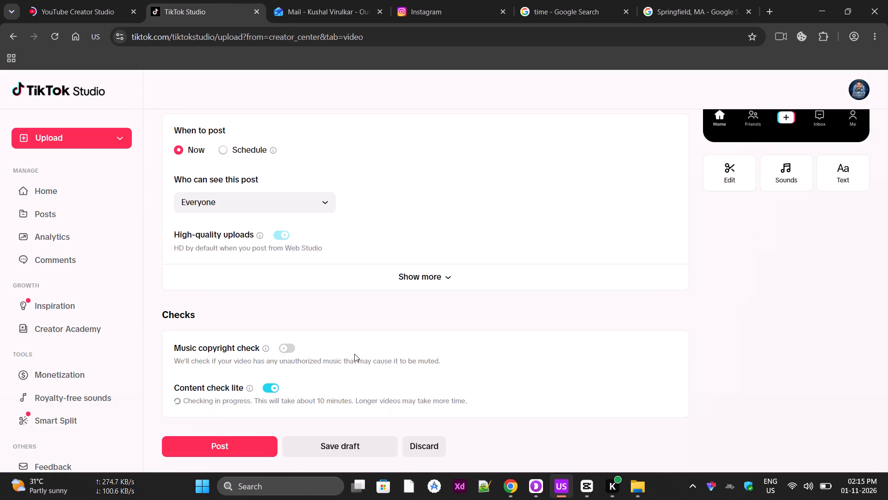
scroll(354, 354, down, 7)
scroll(359, 362, up, 10)
scroll(360, 356, down, 3)
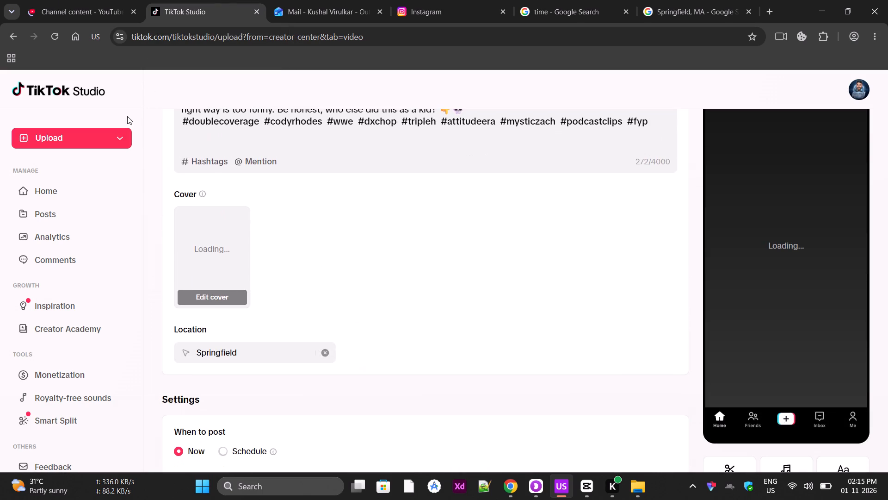
Examine the realtime performance report in the YouTube analytics of the "Bro hit the DX Chop at a Boy Scout meeting" Short.
click(55, 0)
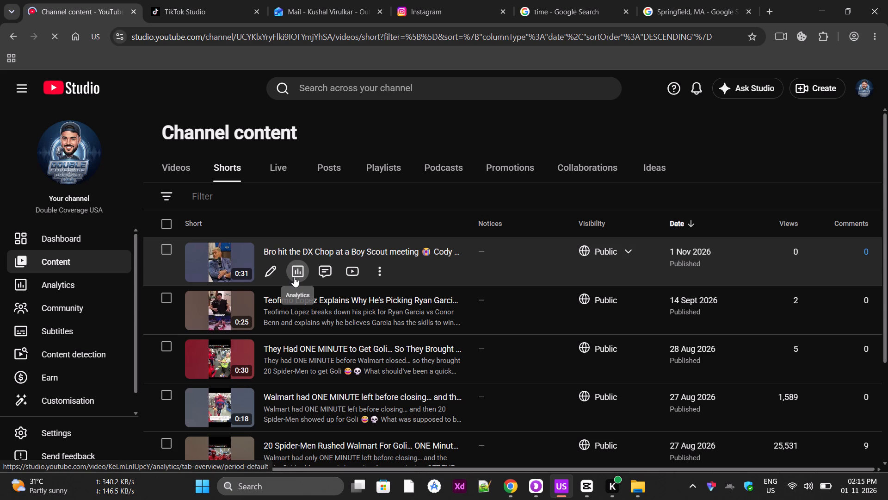
click(294, 277)
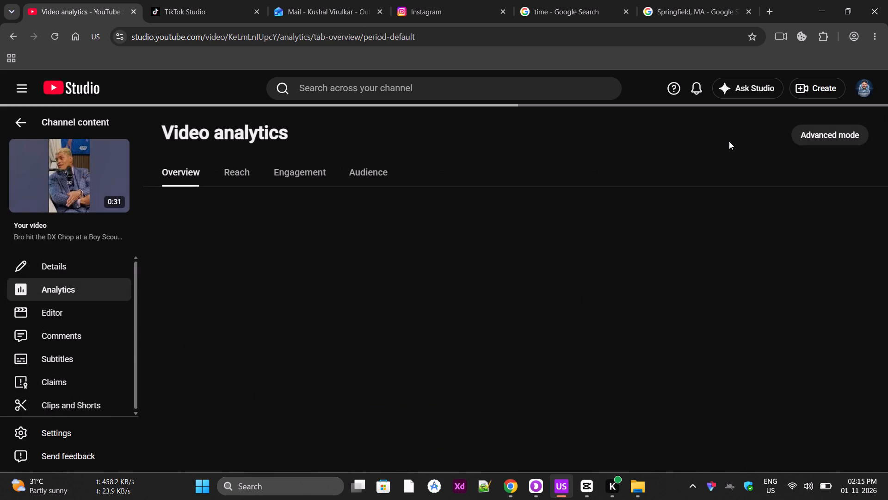
click(736, 335)
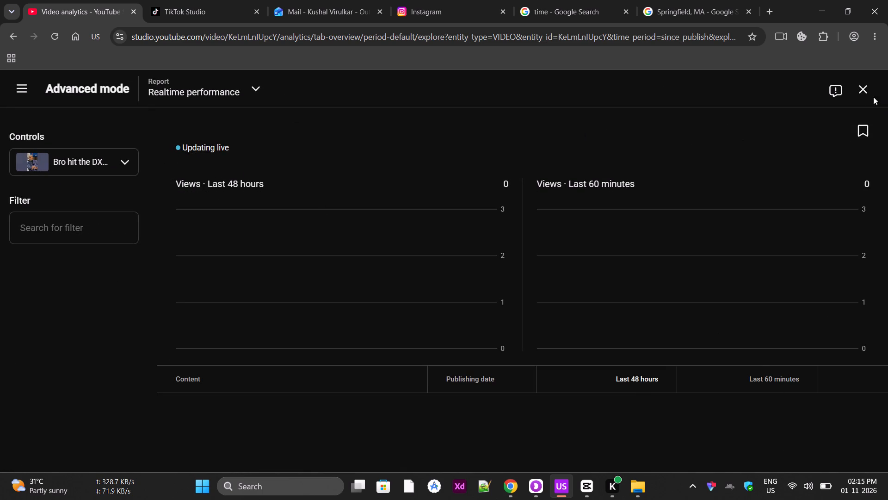
click(869, 95)
Open the cover editor of the TikTok post and move the cover frame selection to 00:02.
click(169, 0)
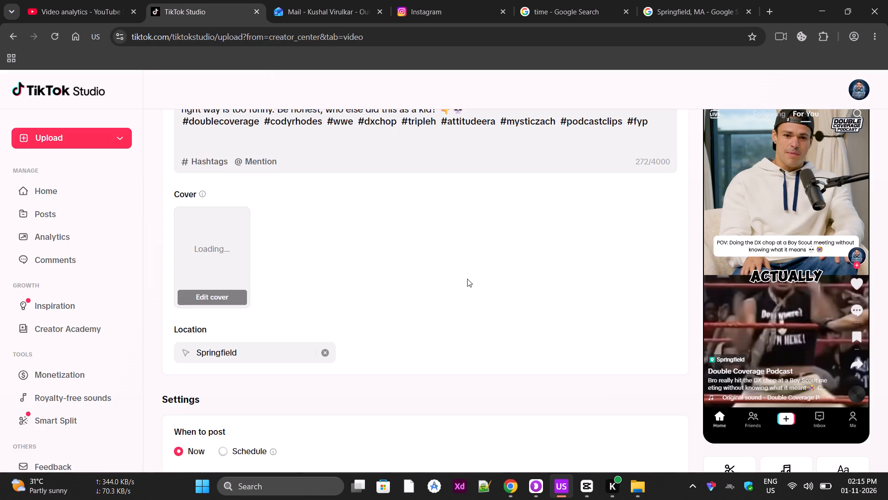
click(209, 296)
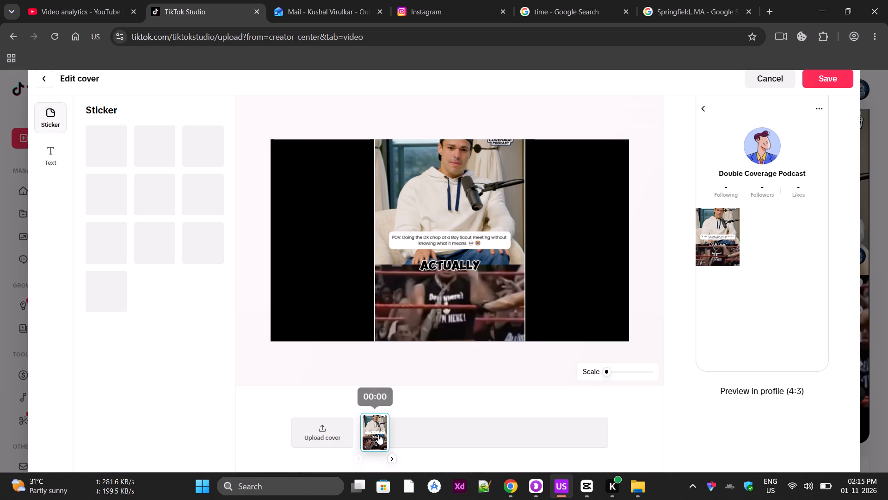
drag(379, 433, 394, 435)
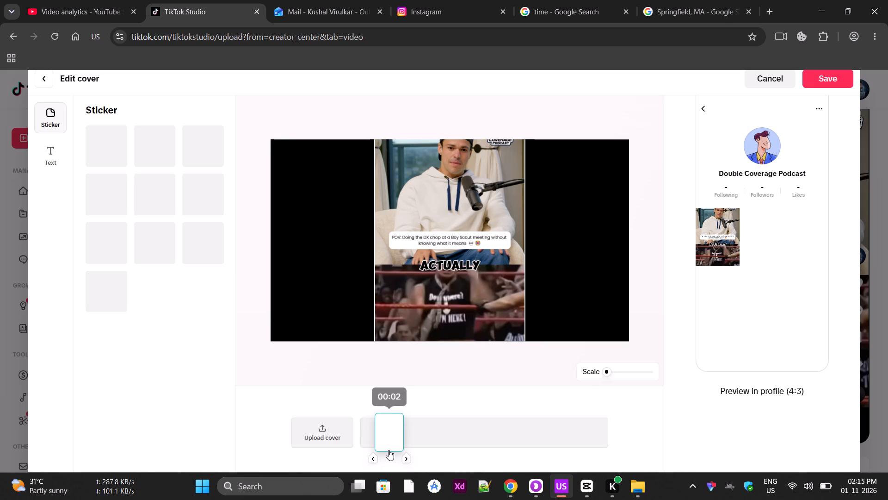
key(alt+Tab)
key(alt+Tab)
Move the TikTok post's cover frame selection back to the very start of the video timeline.
drag(394, 435, 380, 434)
key(alt+Tab)
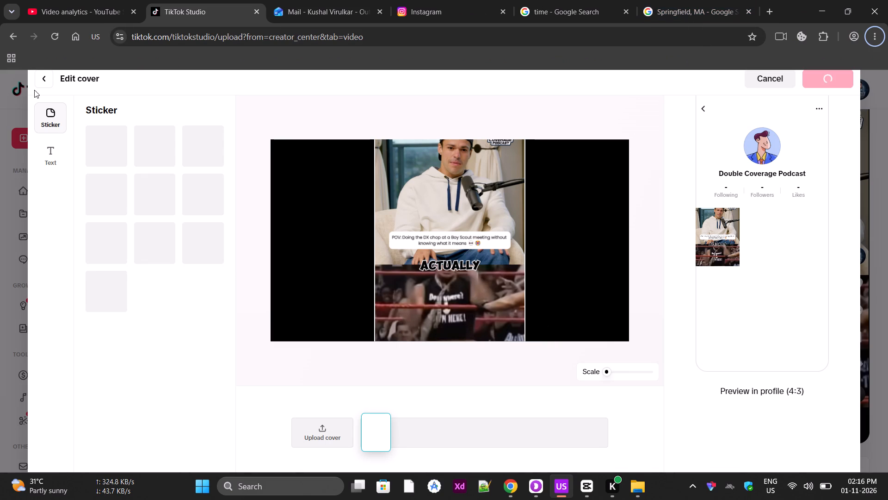
Back out of the TikTok cover editor and check the DX Chop Short's realtime performance report in YouTube Studio.
click(43, 77)
click(83, 0)
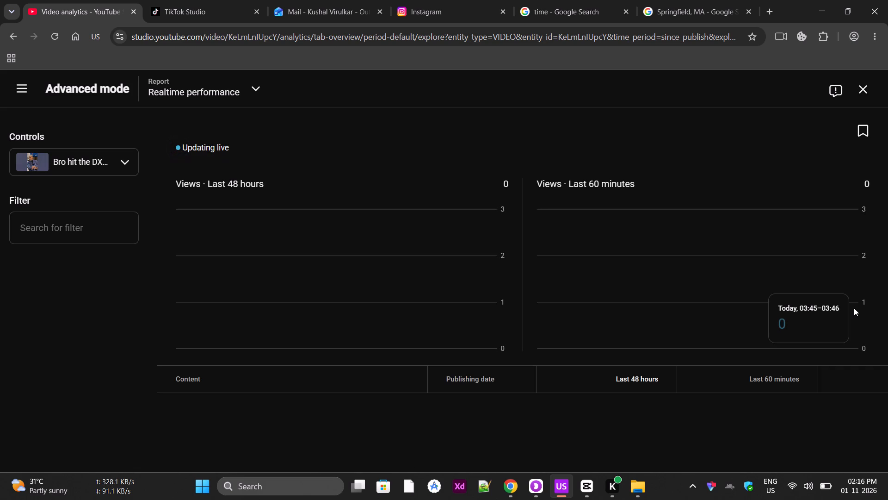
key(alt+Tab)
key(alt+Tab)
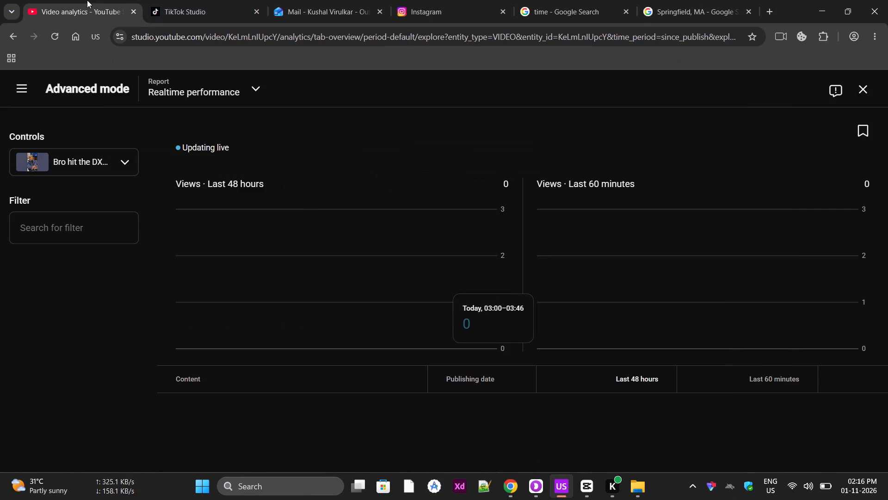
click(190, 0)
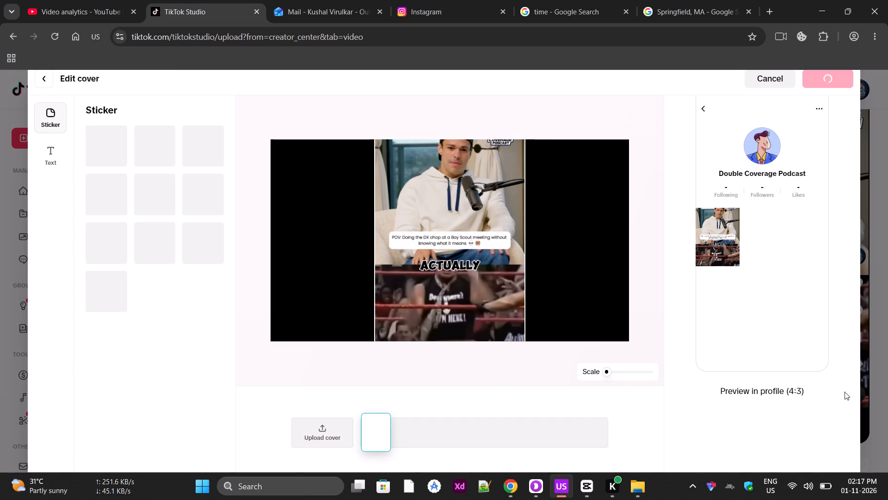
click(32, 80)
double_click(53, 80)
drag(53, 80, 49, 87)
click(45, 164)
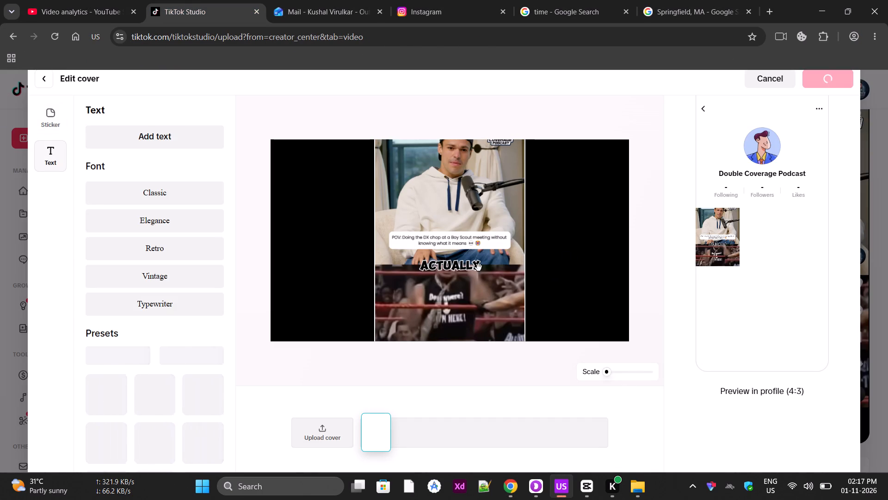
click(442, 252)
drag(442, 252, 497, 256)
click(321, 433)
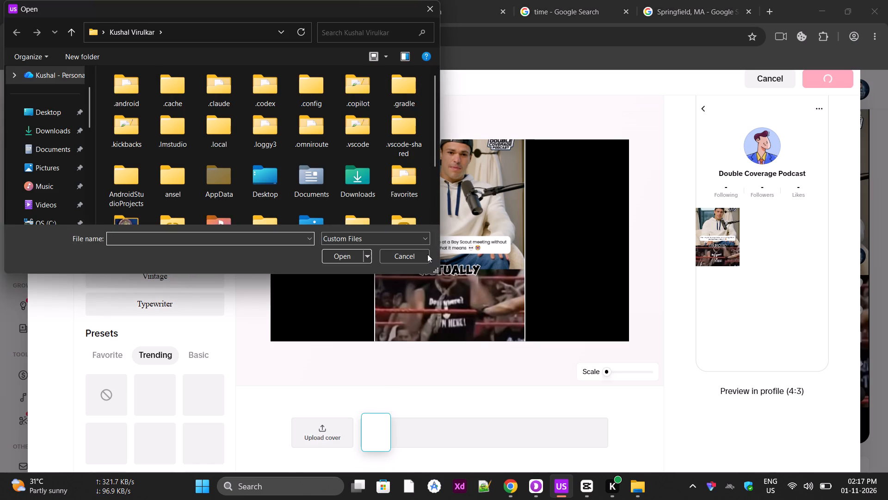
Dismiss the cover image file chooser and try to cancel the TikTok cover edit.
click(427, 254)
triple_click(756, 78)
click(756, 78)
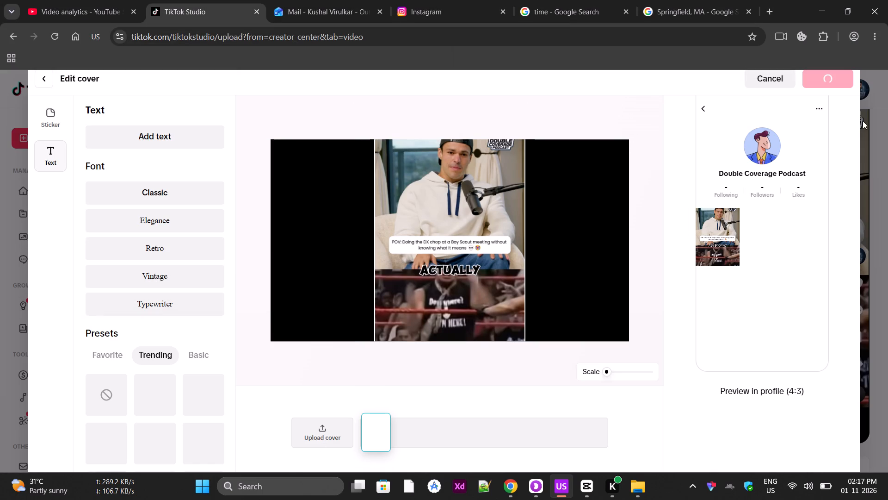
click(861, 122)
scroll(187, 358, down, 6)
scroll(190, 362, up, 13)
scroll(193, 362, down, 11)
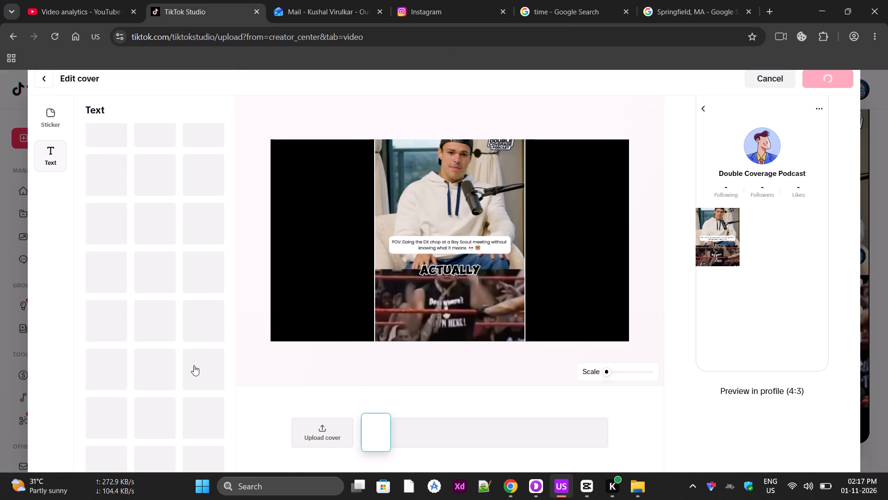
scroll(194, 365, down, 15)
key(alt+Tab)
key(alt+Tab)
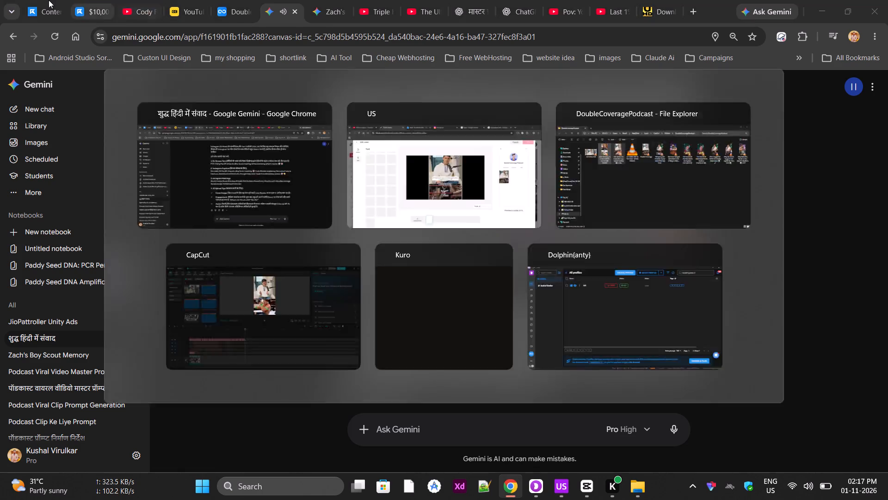
Check the DX Chop Short's realtime performance report in YouTube Studio, then return to the TikTok upload page.
click(49, 0)
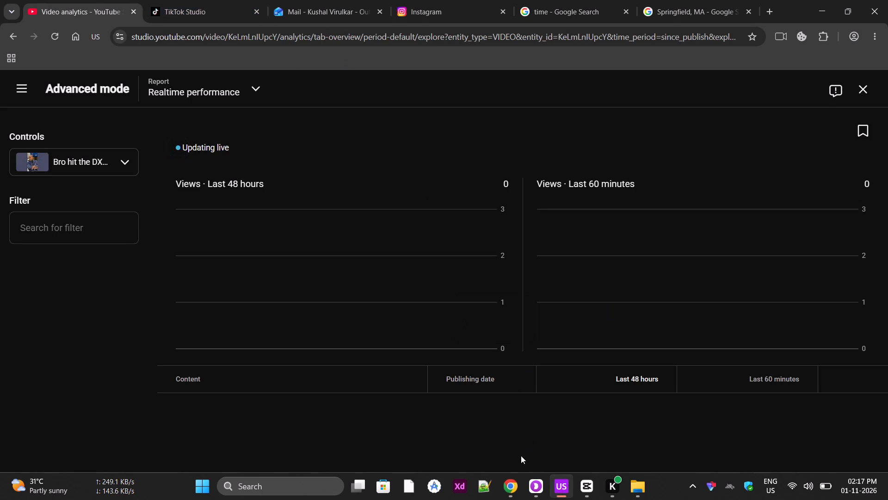
scroll(521, 456, down, 6)
scroll(492, 399, up, 6)
scroll(357, 238, down, 6)
click(197, 0)
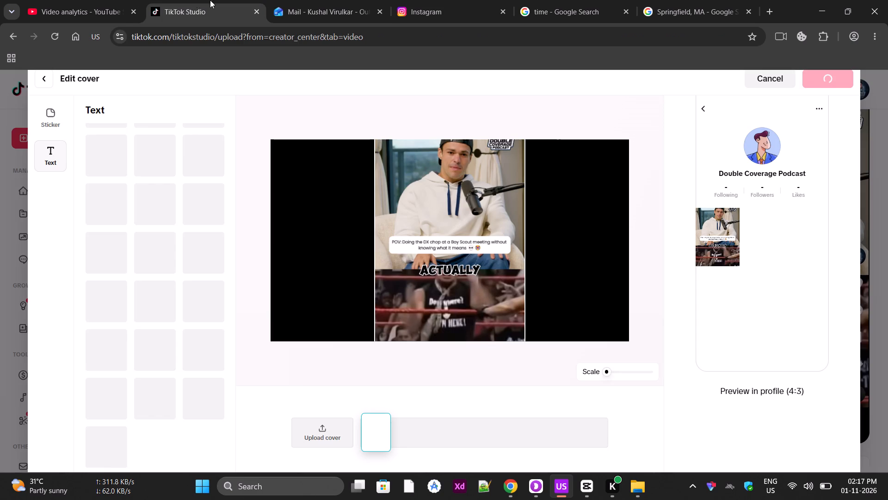
Close the mail page and go back to the TikTok cover editor.
click(307, 0)
click(381, 12)
click(166, 0)
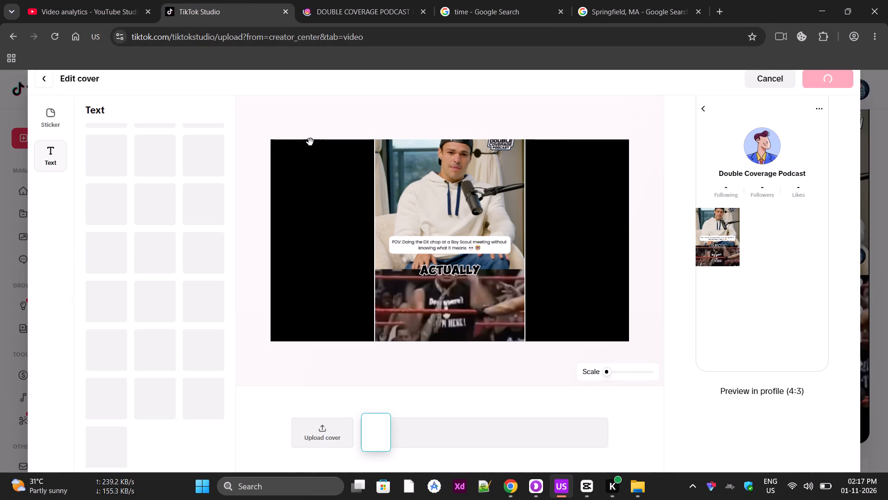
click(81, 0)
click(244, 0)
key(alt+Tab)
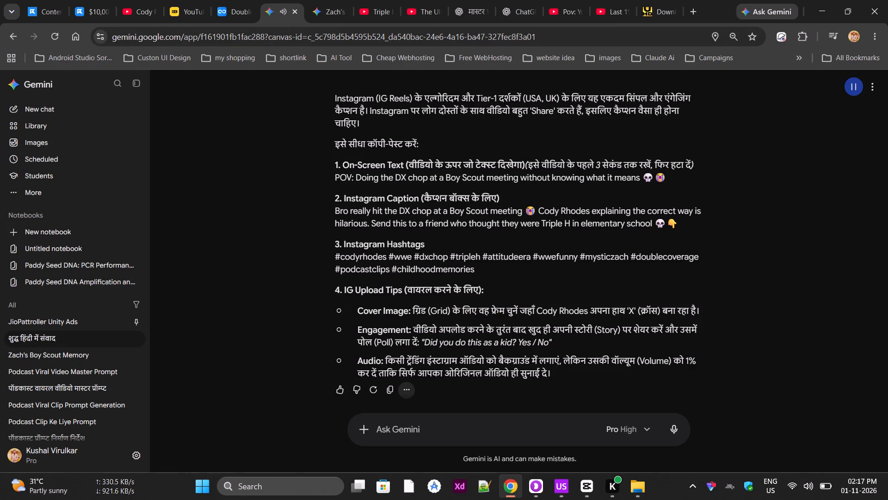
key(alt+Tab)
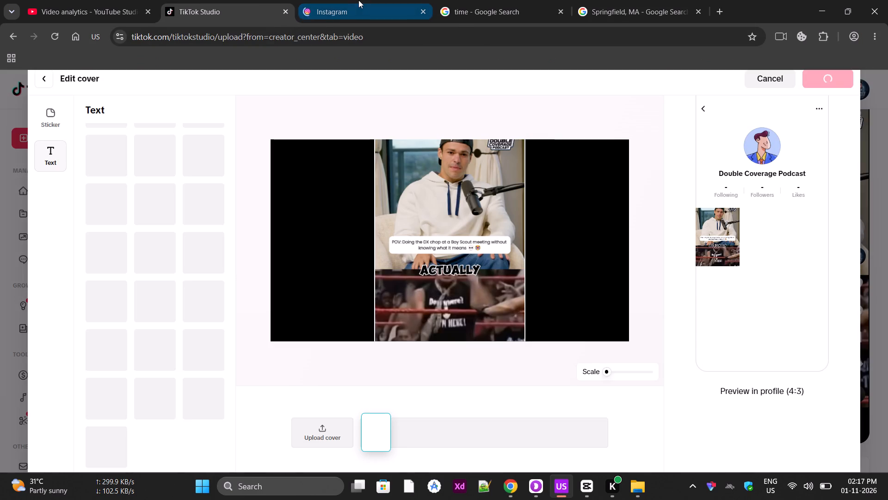
Switch to the Double Coverage Instagram account's reels page and start creating a new post.
click(358, 0)
scroll(457, 422, down, 12)
scroll(460, 282, up, 6)
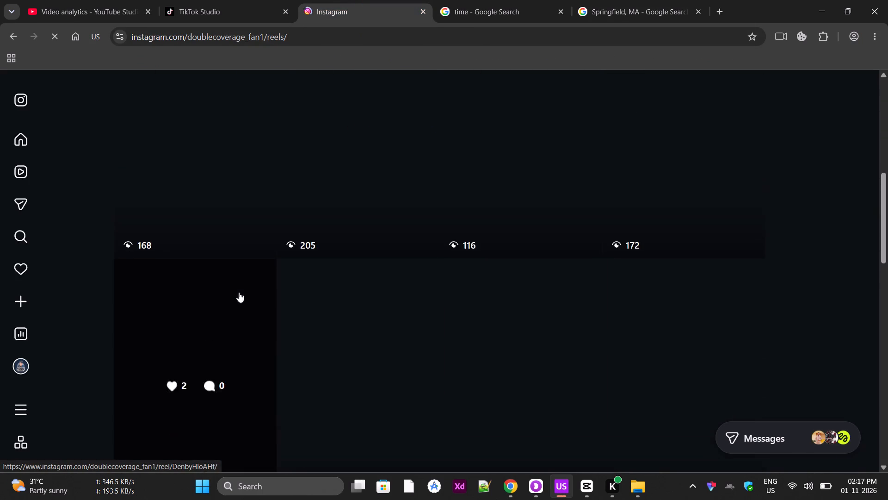
scroll(240, 285, up, 7)
scroll(360, 410, down, 3)
scroll(349, 283, down, 4)
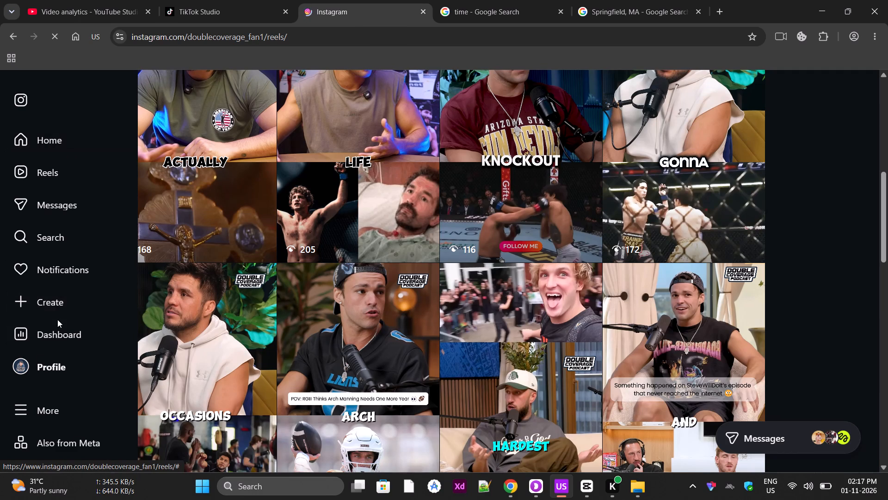
click(60, 300)
click(88, 329)
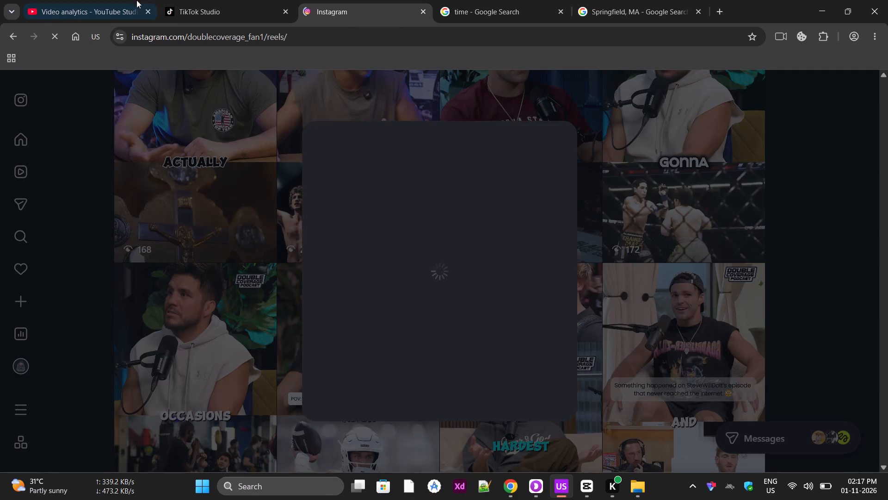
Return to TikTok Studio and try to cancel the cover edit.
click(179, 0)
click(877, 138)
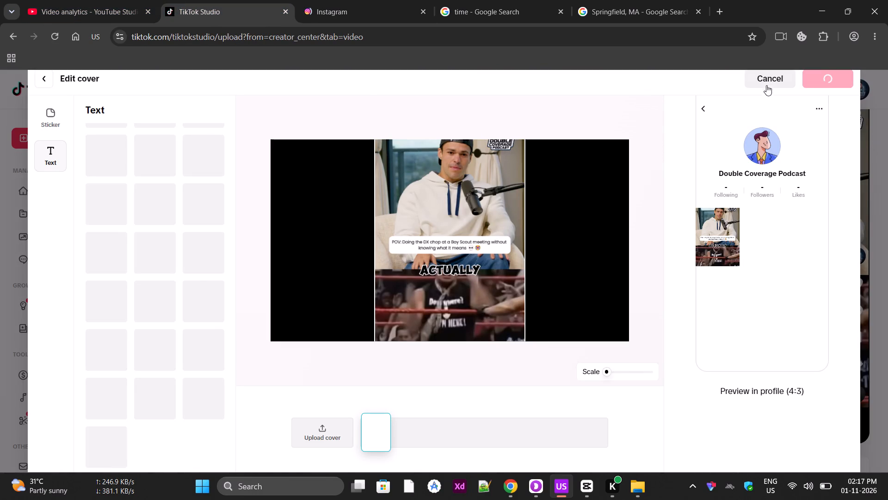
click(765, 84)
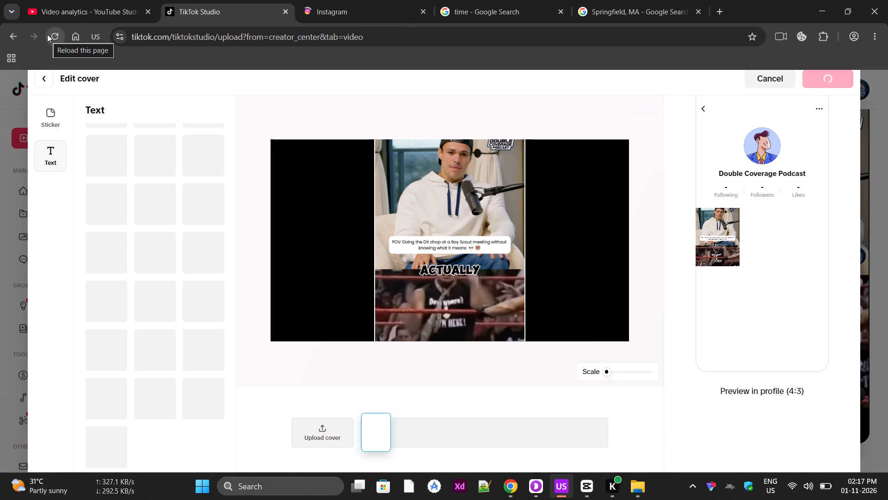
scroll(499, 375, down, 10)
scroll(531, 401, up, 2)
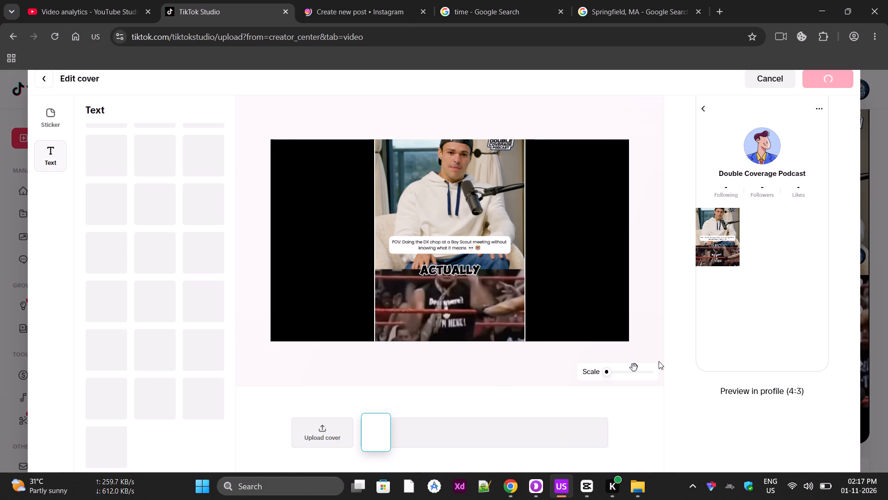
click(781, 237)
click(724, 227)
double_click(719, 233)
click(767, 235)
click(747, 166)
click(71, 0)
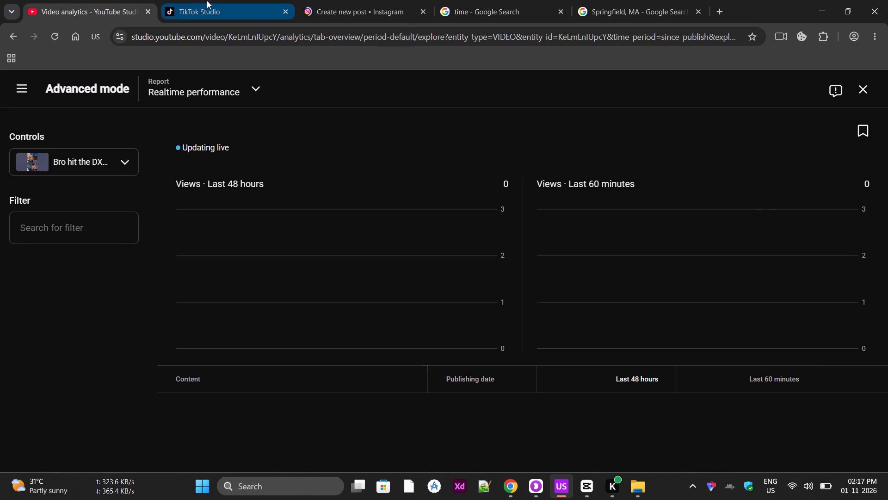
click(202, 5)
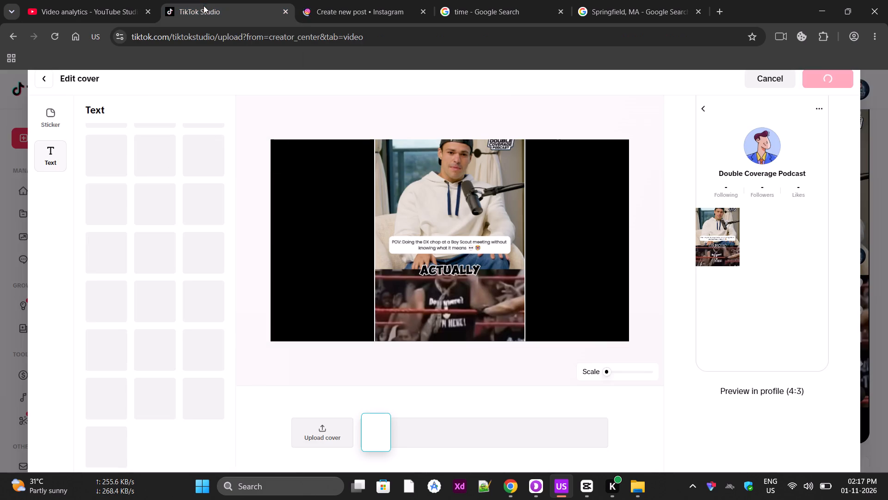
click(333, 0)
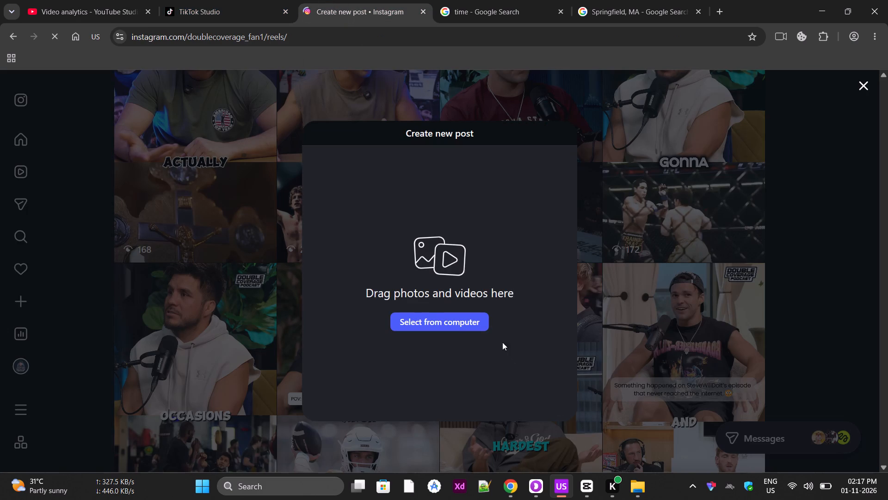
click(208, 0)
Abandon the TikTok cover edit by reloading the TikTok Studio upload page and confirming the reload.
triple_click(772, 81)
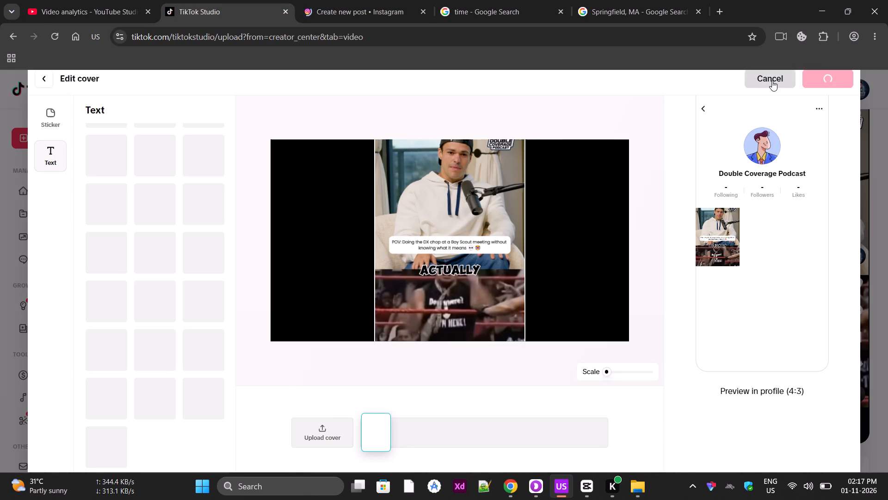
double_click(41, 81)
click(0, 193)
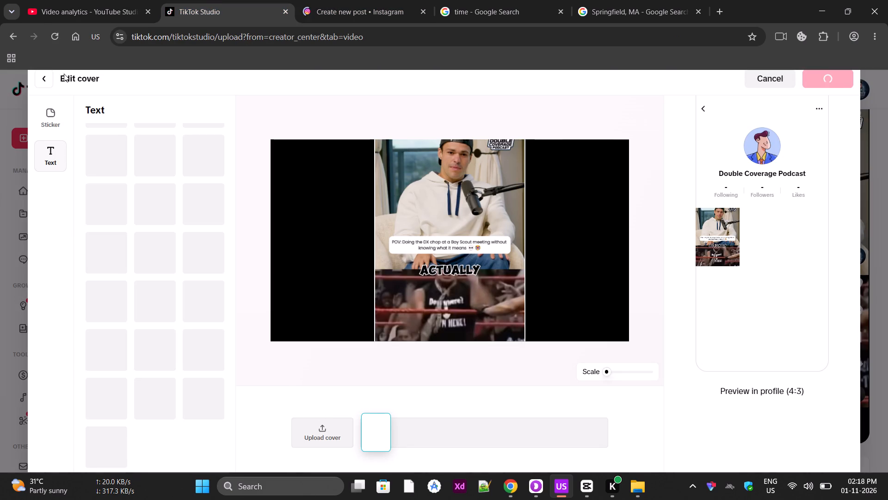
click(62, 34)
click(506, 114)
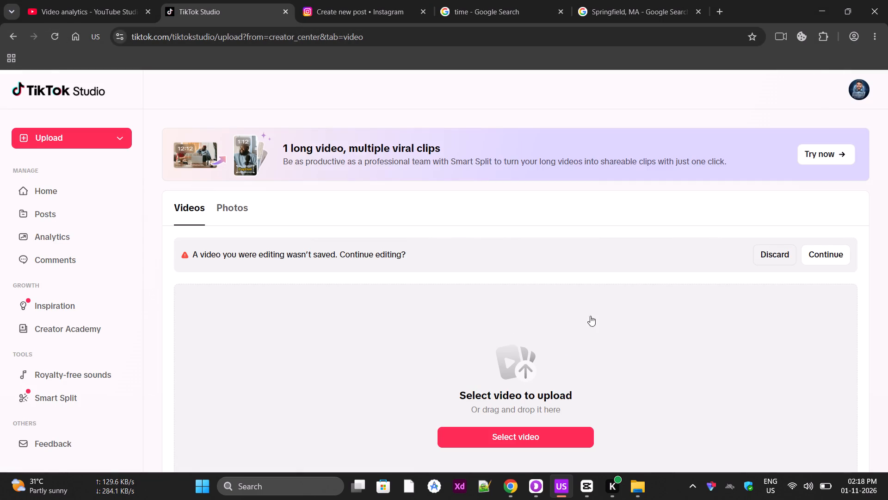
Resume editing the unsaved video in TikTok Studio.
click(837, 258)
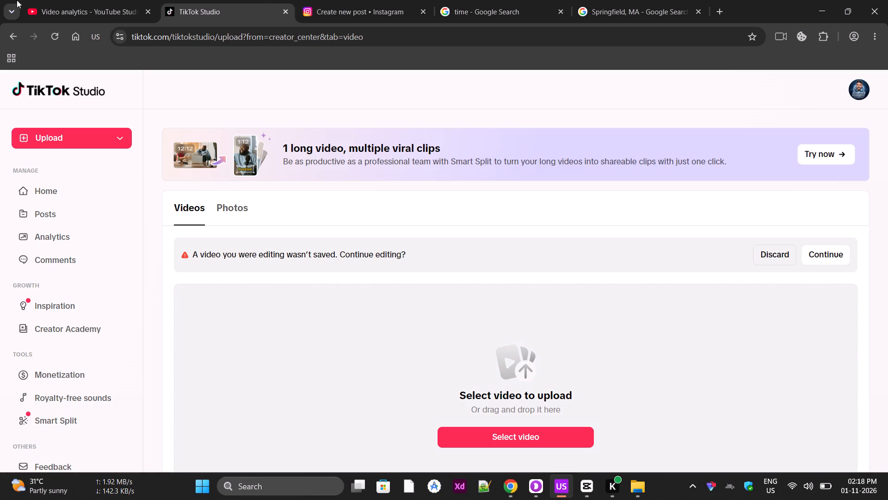
Leave the advanced realtime report and video analytics of the DX Chop Short in YouTube Studio, returning to the channel content.
click(105, 0)
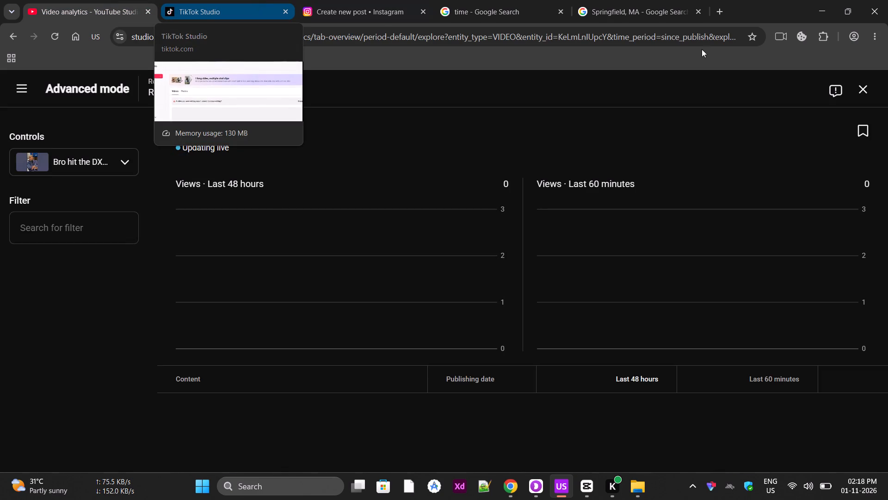
click(867, 84)
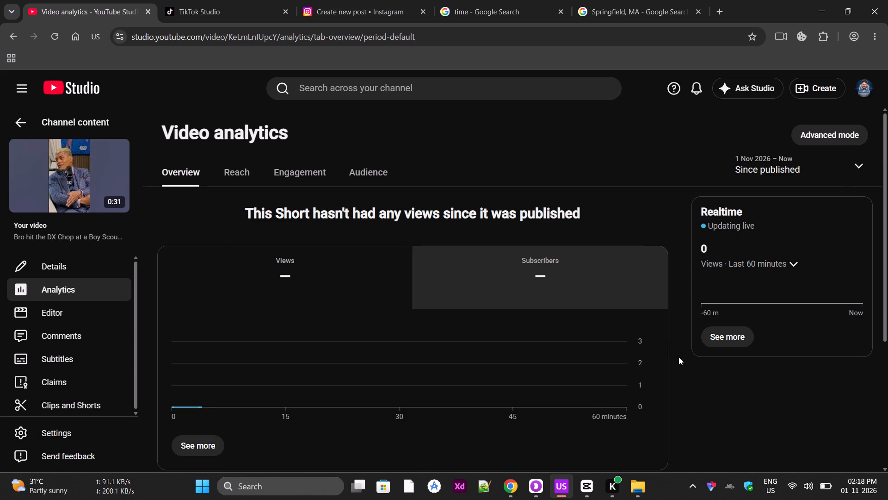
click(21, 119)
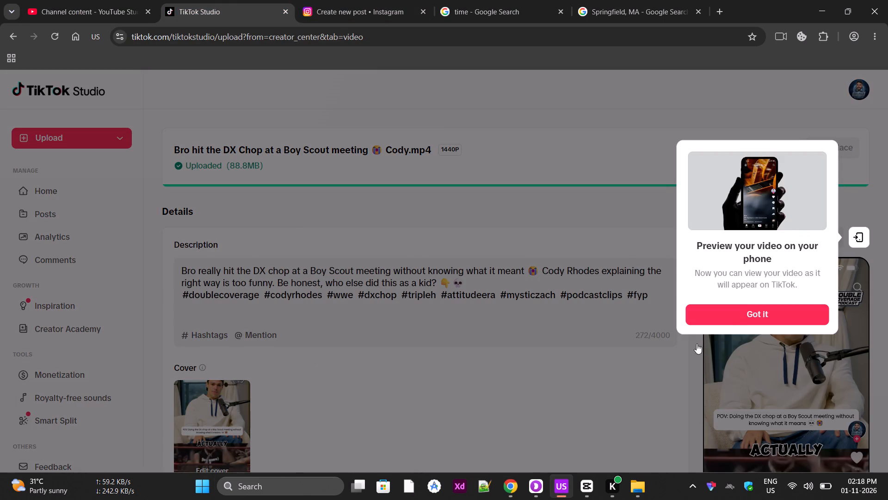
Dismiss the tip about previewing the video on a phone.
click(737, 316)
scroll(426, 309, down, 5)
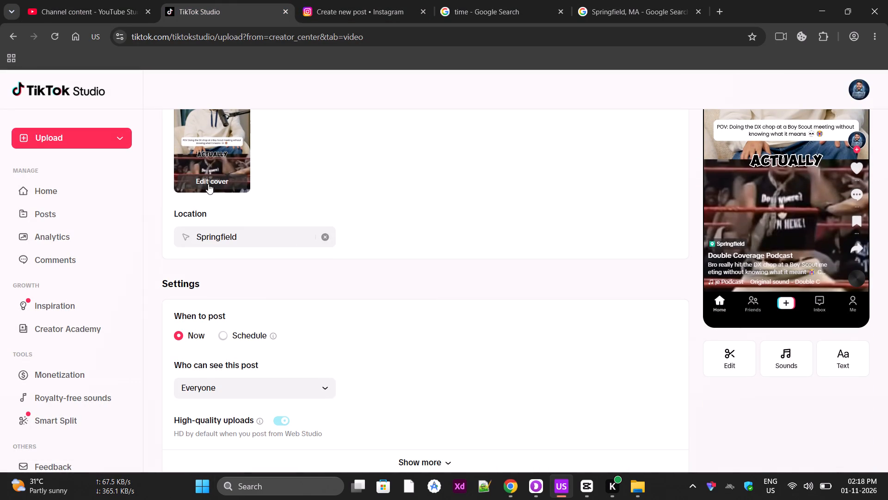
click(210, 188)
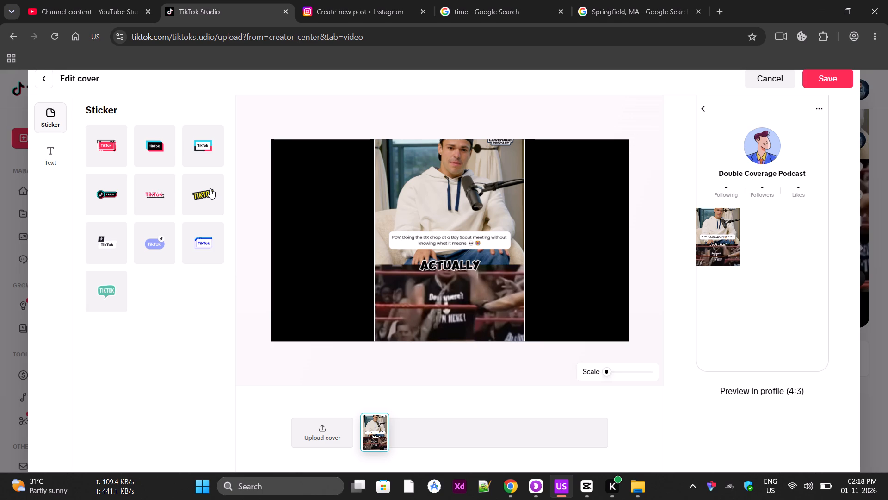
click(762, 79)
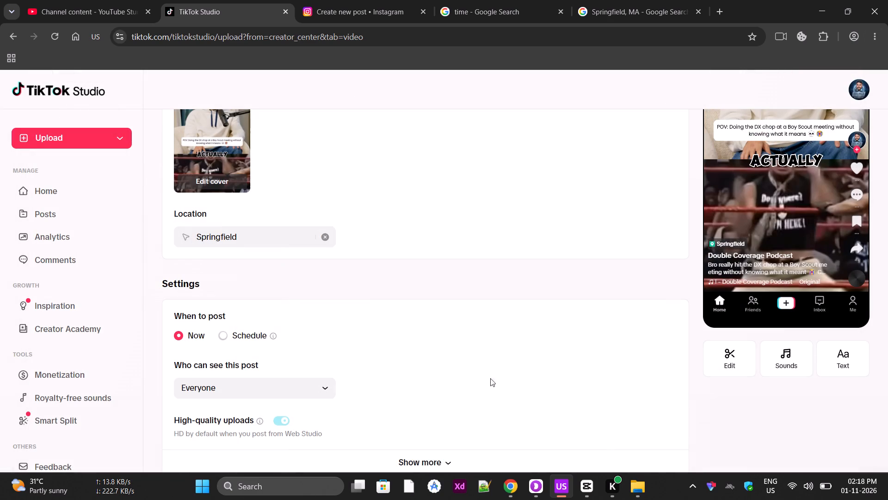
Set the TikTok post's cover to the mid-video frame of the white-hoodie speaker captioned "AN" and save it.
click(217, 185)
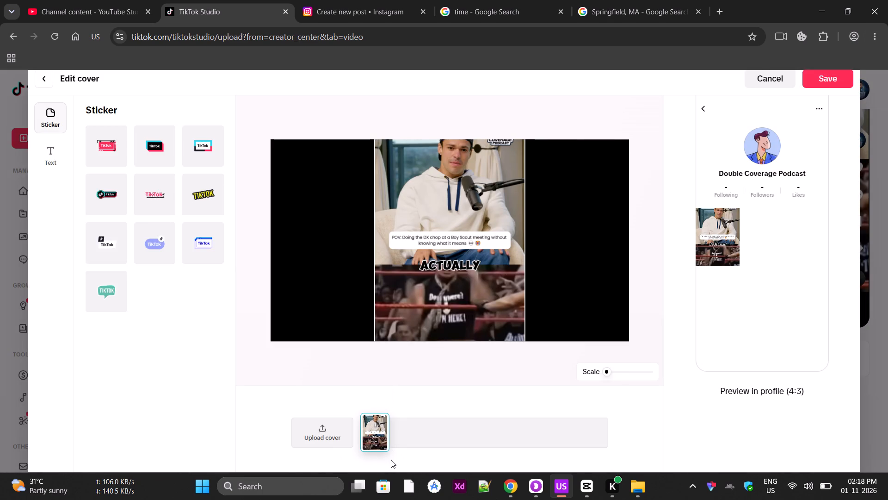
drag(377, 430, 377, 430)
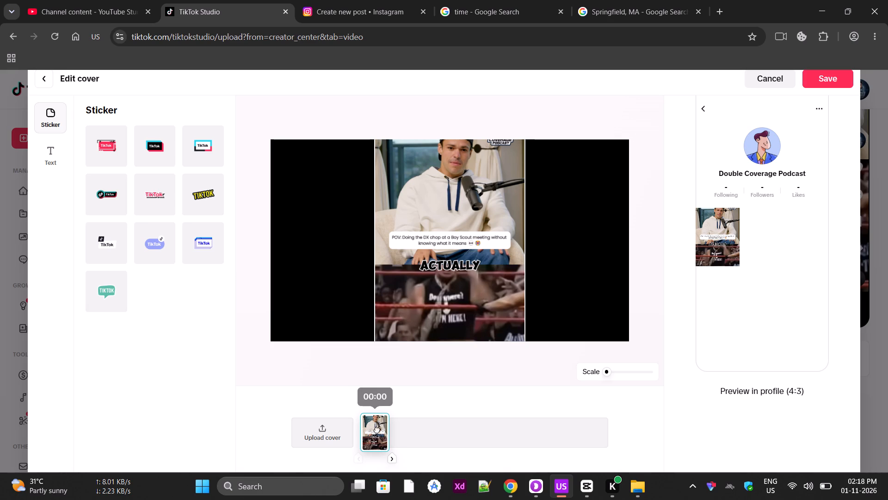
drag(377, 430, 401, 437)
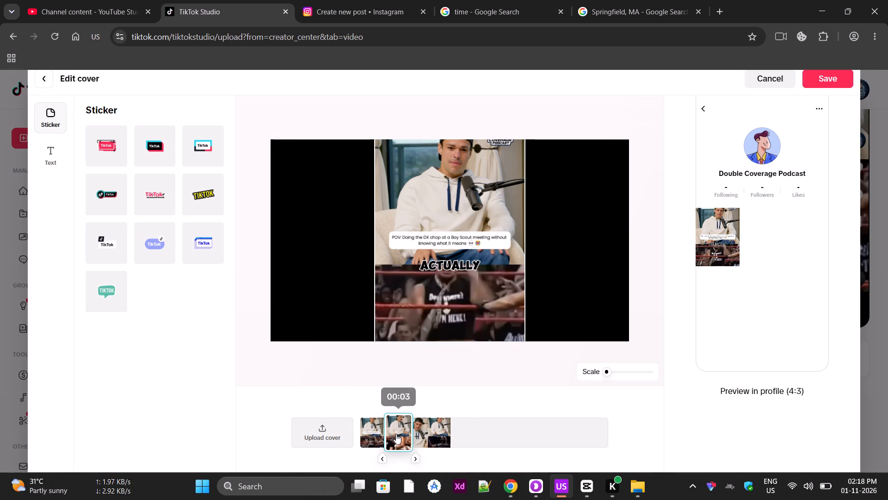
drag(395, 428, 415, 430)
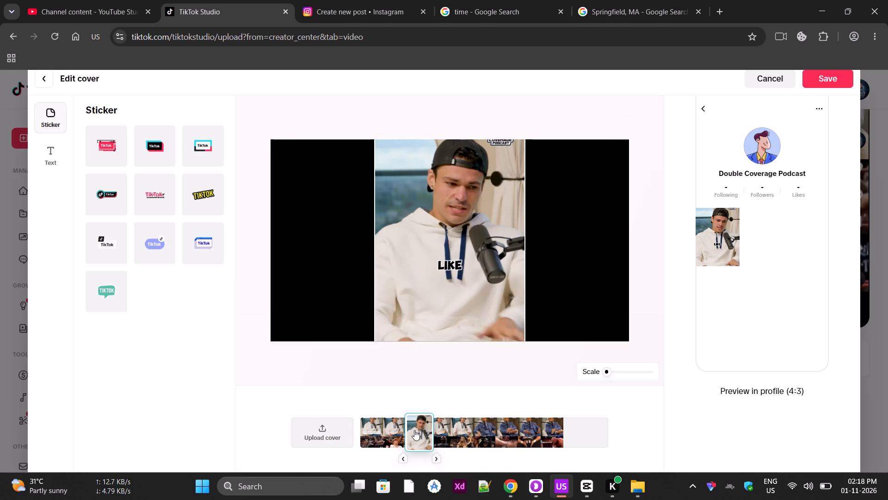
drag(418, 429, 429, 429)
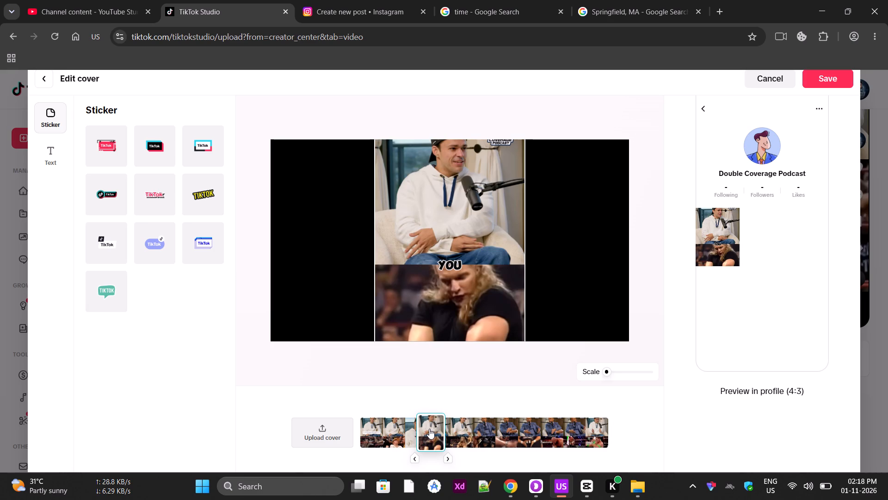
drag(432, 429, 455, 429)
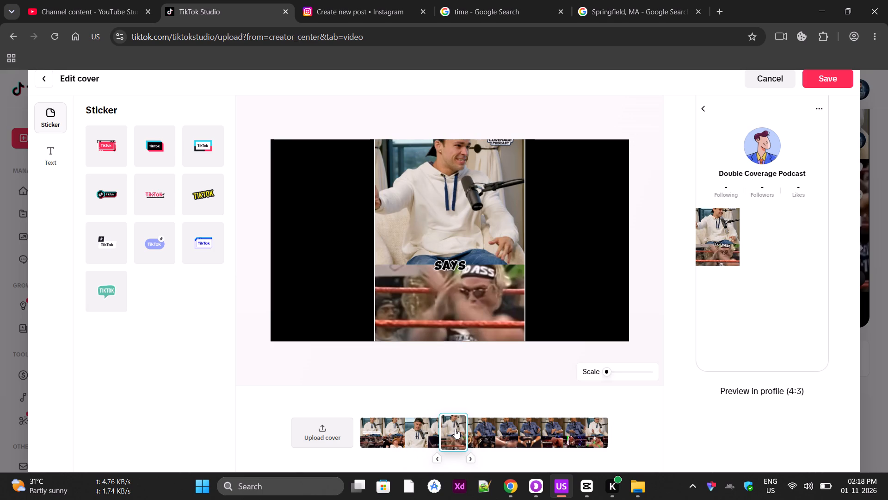
drag(455, 429, 445, 432)
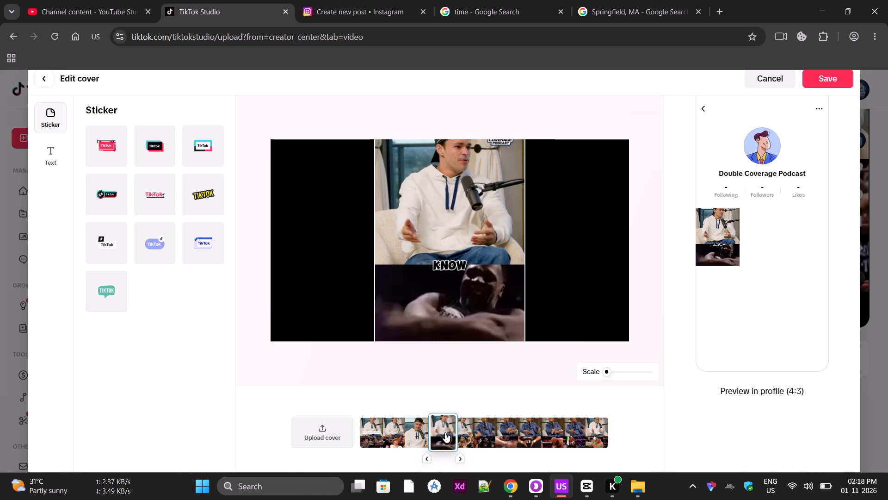
drag(445, 432, 439, 432)
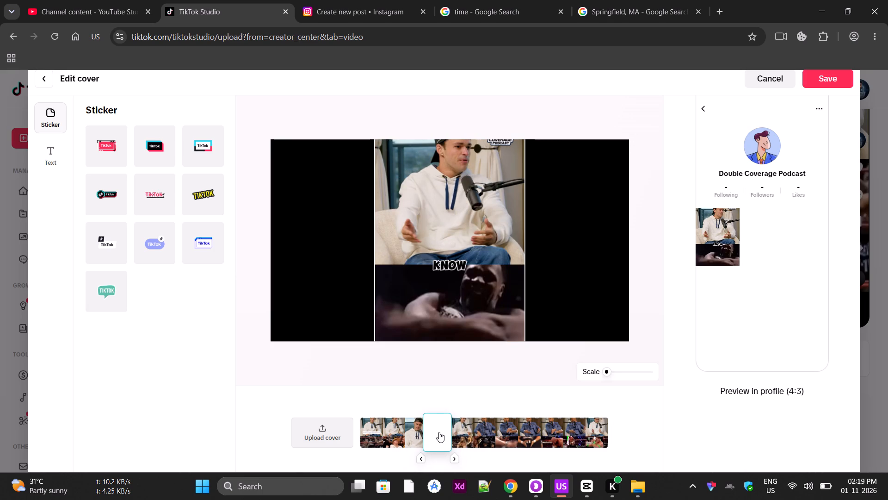
scroll(580, 277, down, 4)
ctrl+scroll(437, 276, down, 4)
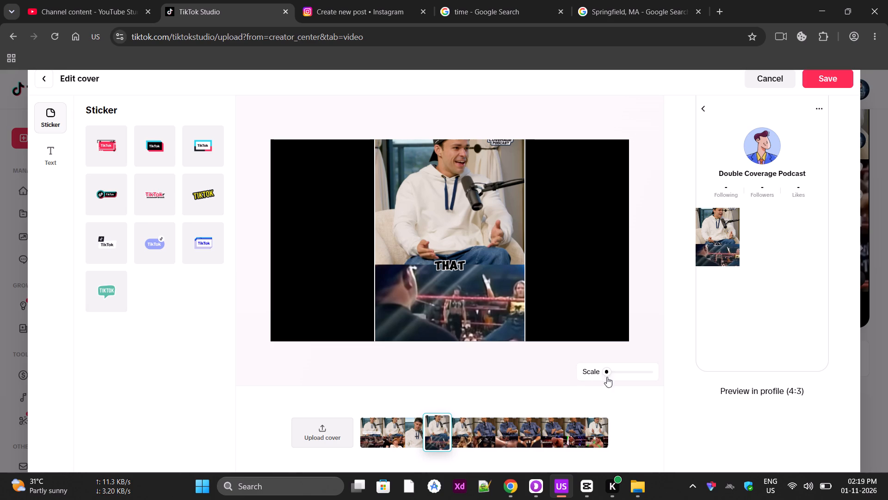
drag(607, 374, 513, 345)
drag(429, 424, 436, 427)
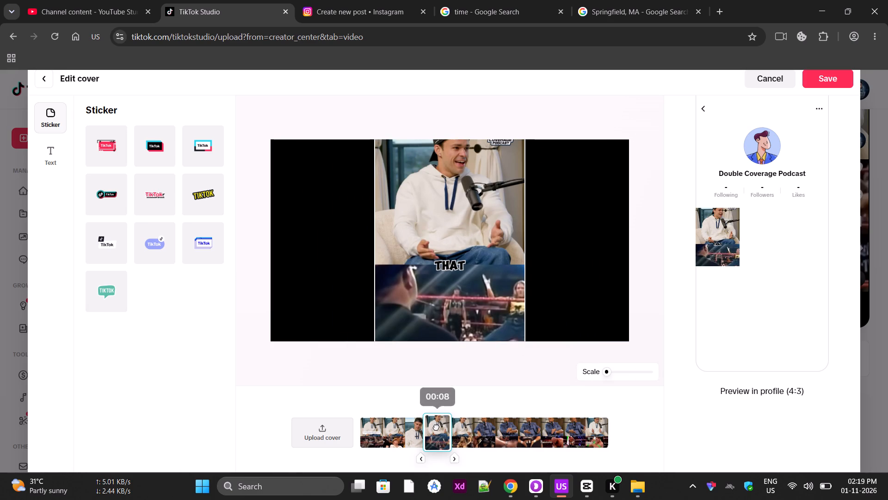
drag(436, 427, 524, 441)
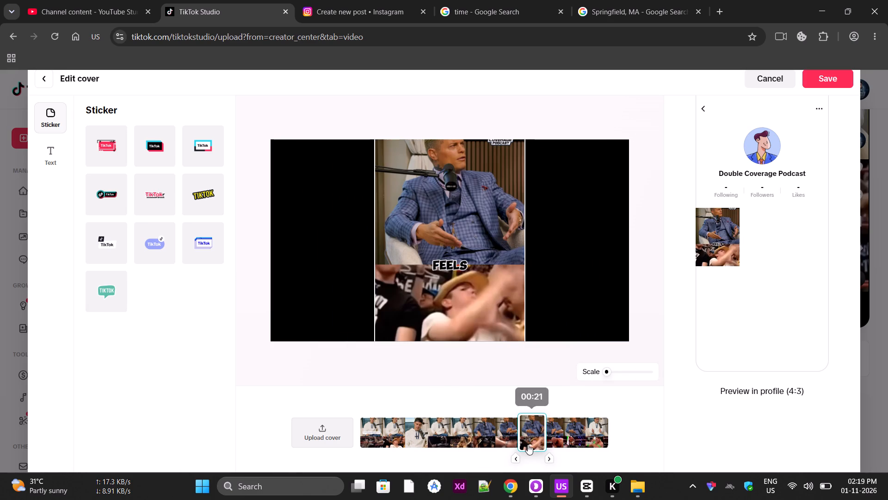
drag(530, 437, 499, 438)
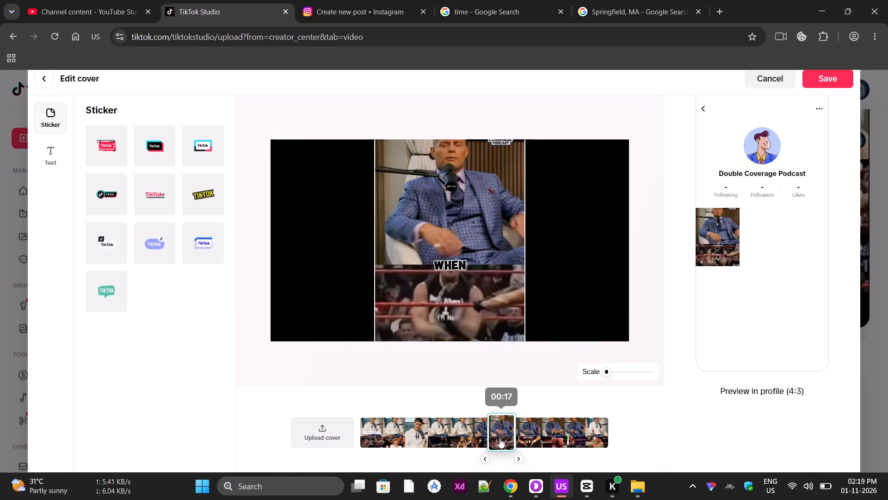
drag(499, 438, 487, 438)
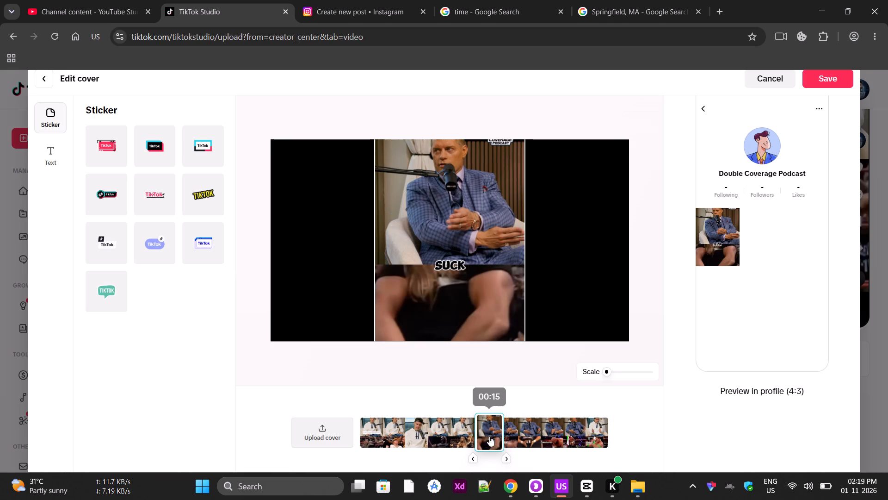
drag(489, 431, 480, 429)
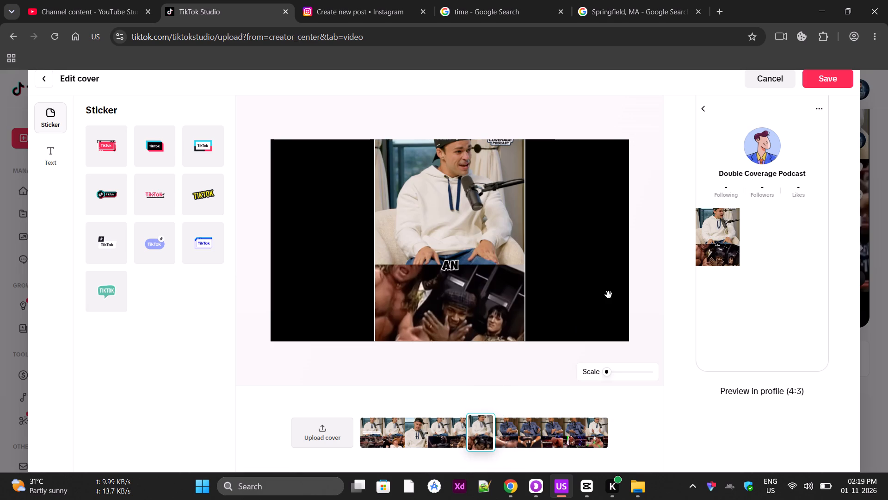
click(827, 78)
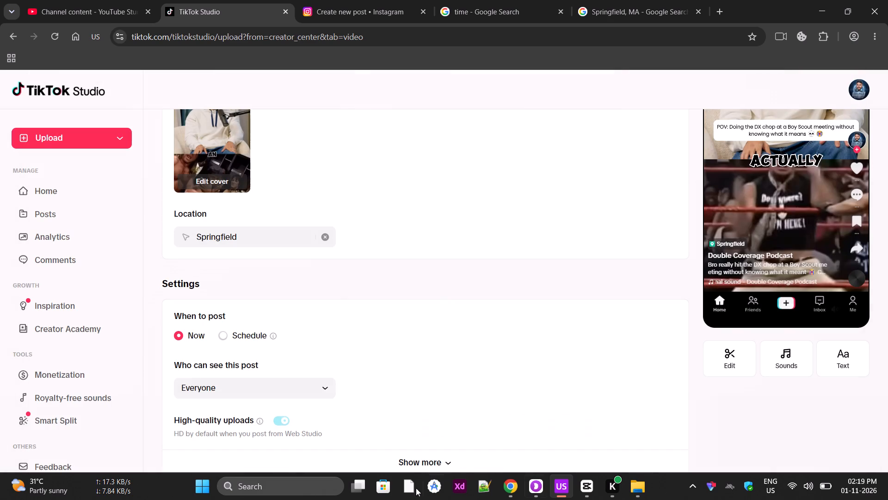
Play the TikTok preview, check the caption, cover and settings, and post the video.
click(786, 177)
scroll(532, 319, up, 1)
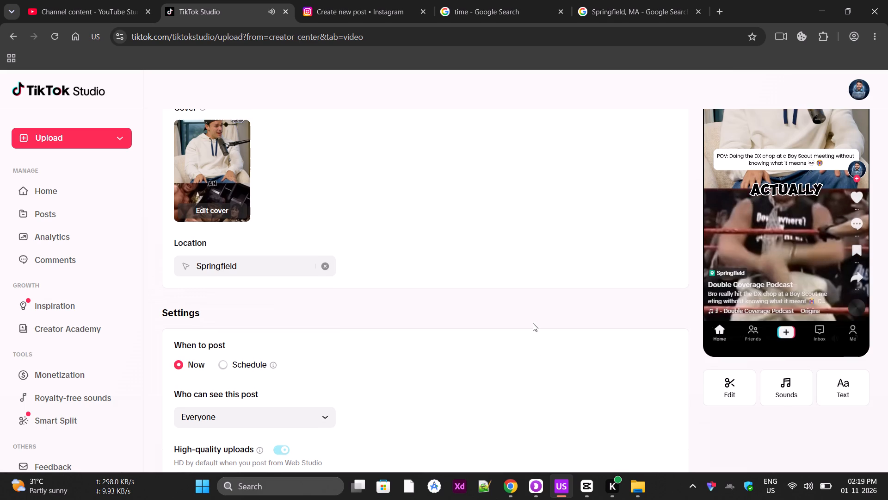
scroll(534, 325, up, 2)
scroll(534, 325, down, 1)
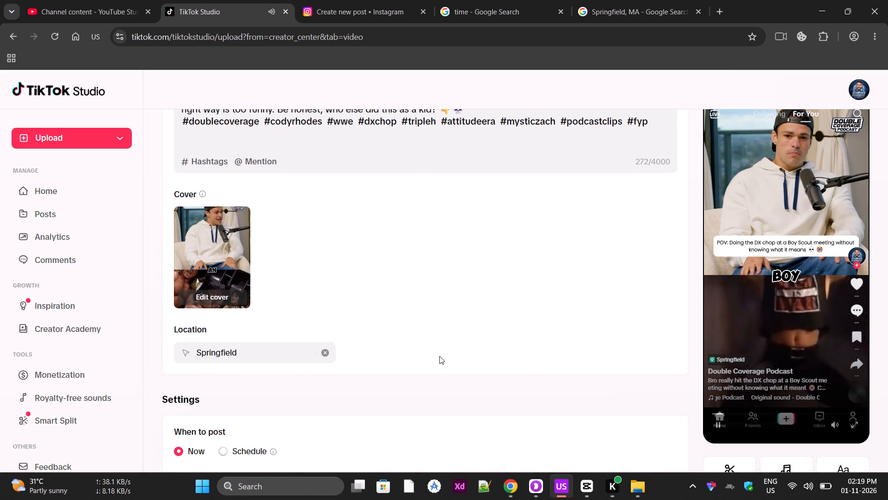
scroll(440, 375, down, 9)
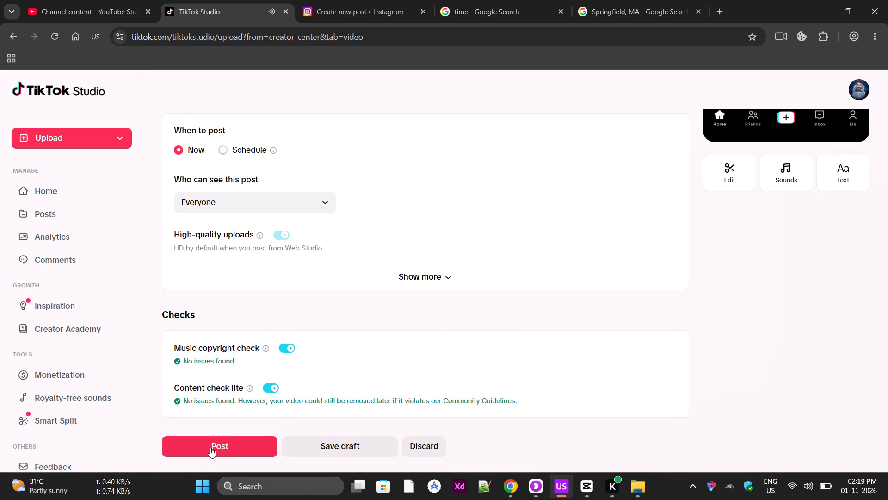
click(210, 447)
Switch to YouTube Studio and capture a screenshot of the Shorts content page, excluding the browser bar and taskbar.
click(62, 0)
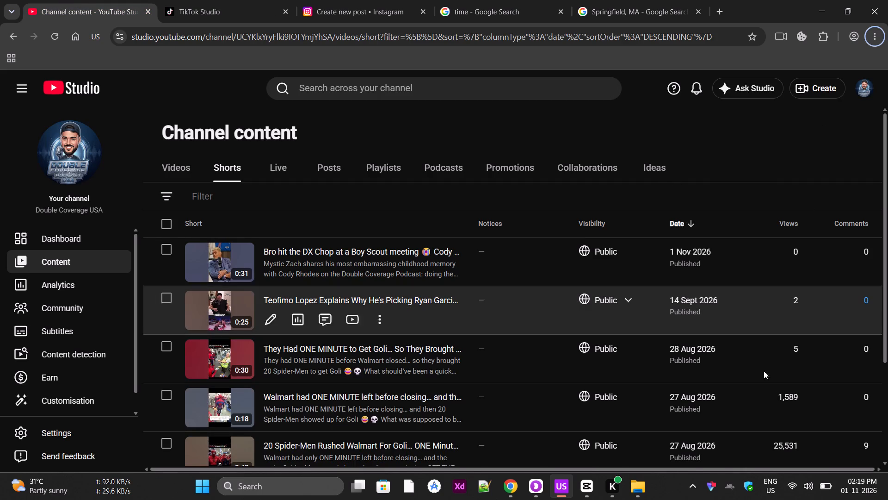
key(alt+Tab)
key(alt+Tab)
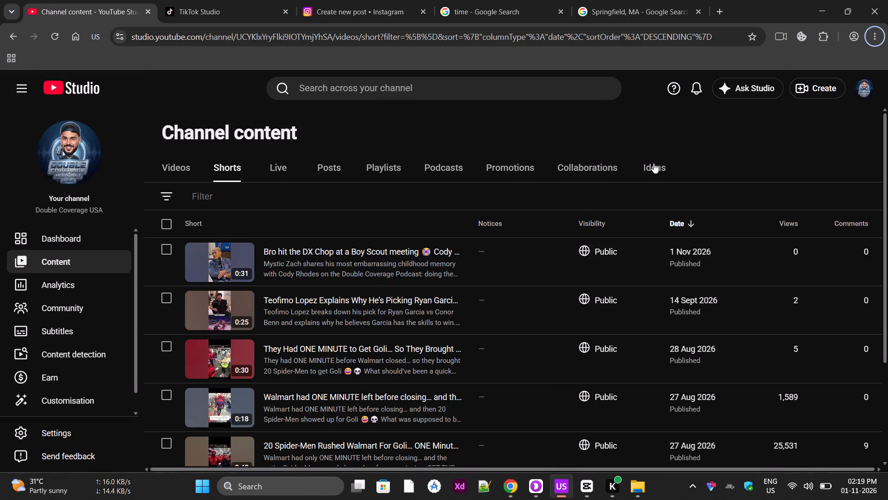
key(shift+super+s)
drag(0, 74, 887, 499)
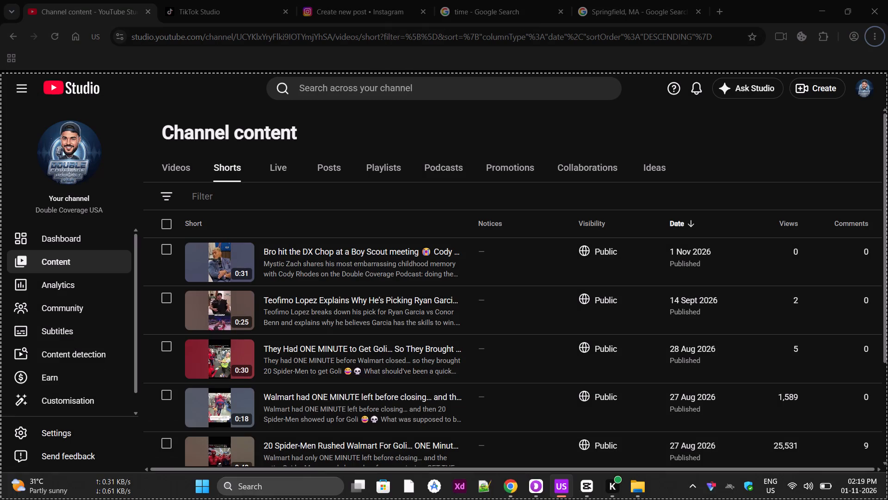
drag(887, 499, 881, 467)
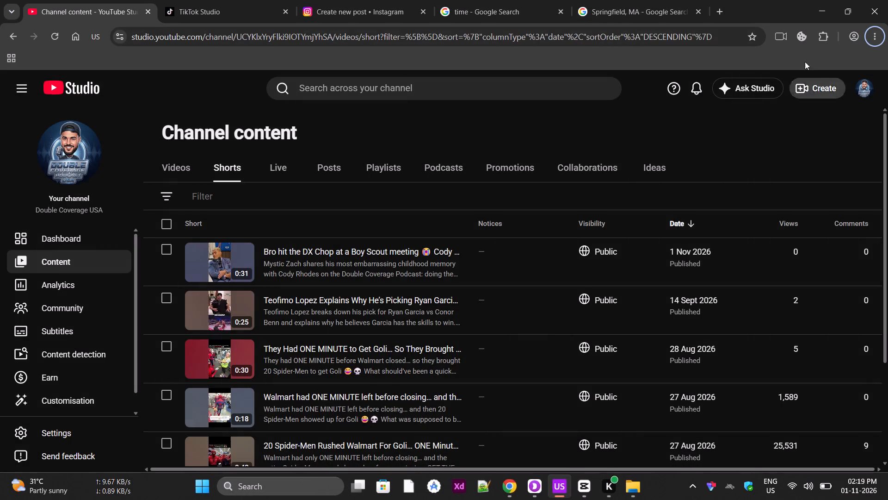
drag(775, 317, 887, 317)
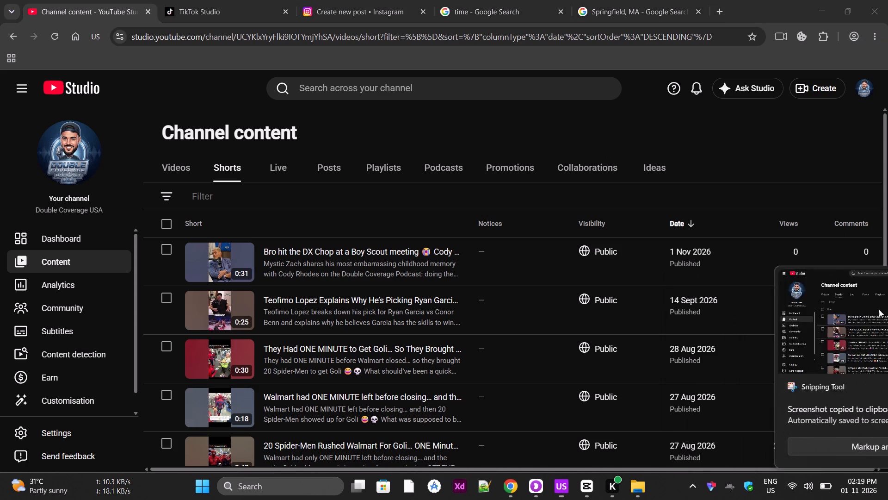